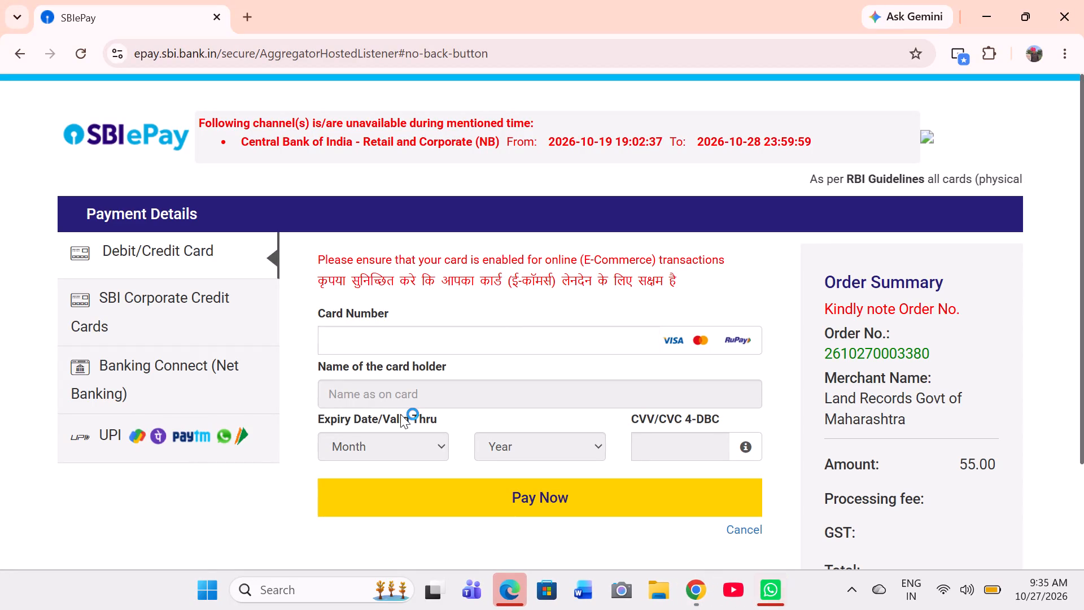
# Choose UPI QR as the payment method for the Land Records order and proceed to payment.
pyautogui.scroll(-1, 610, 454)
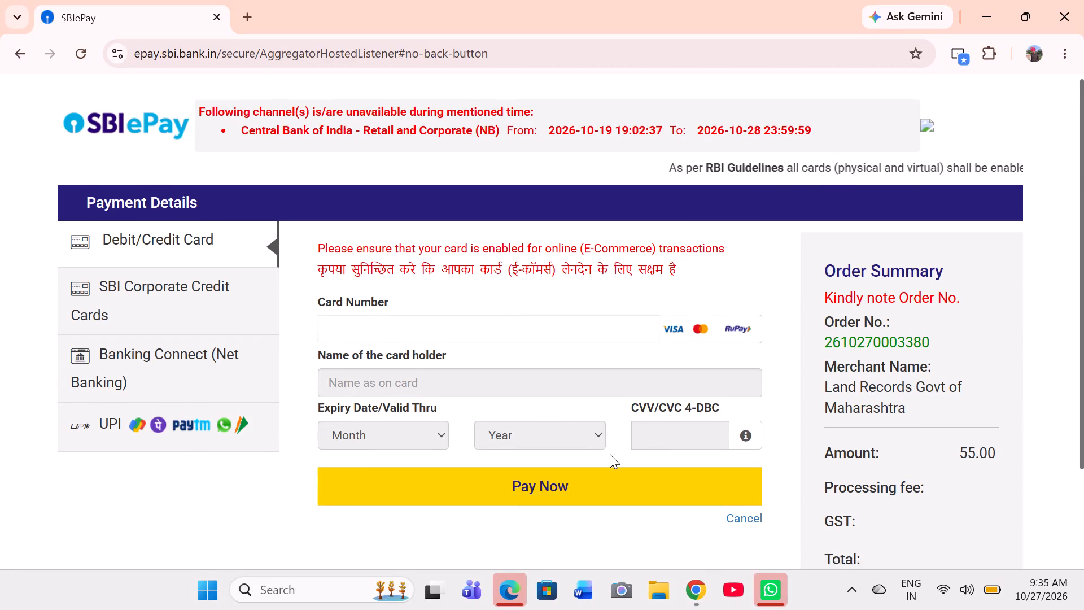
pyautogui.scroll(-1, 610, 454)
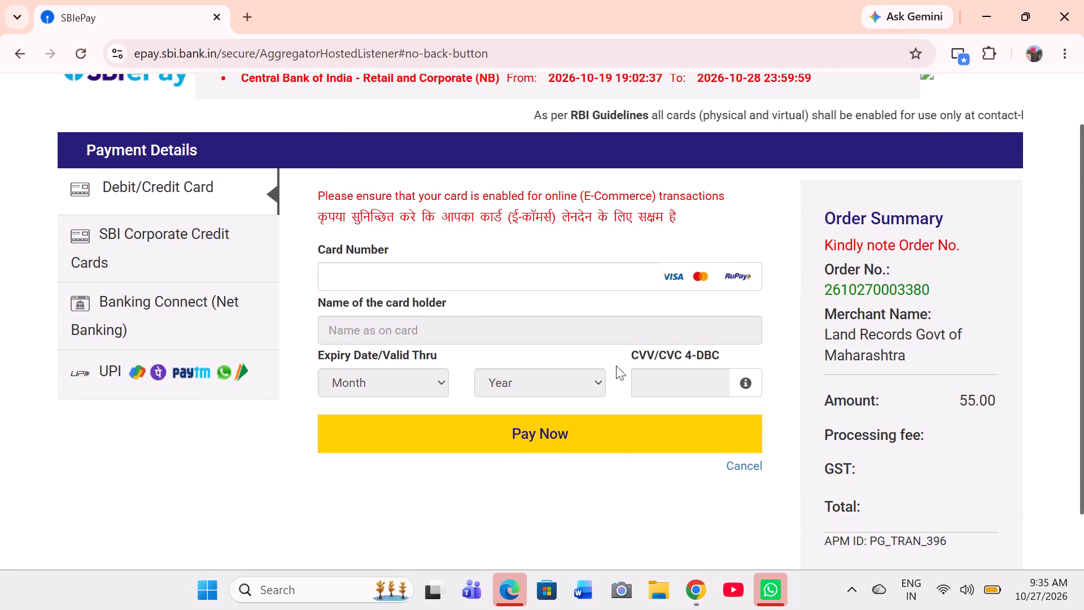
pyautogui.scroll(-1, 616, 365)
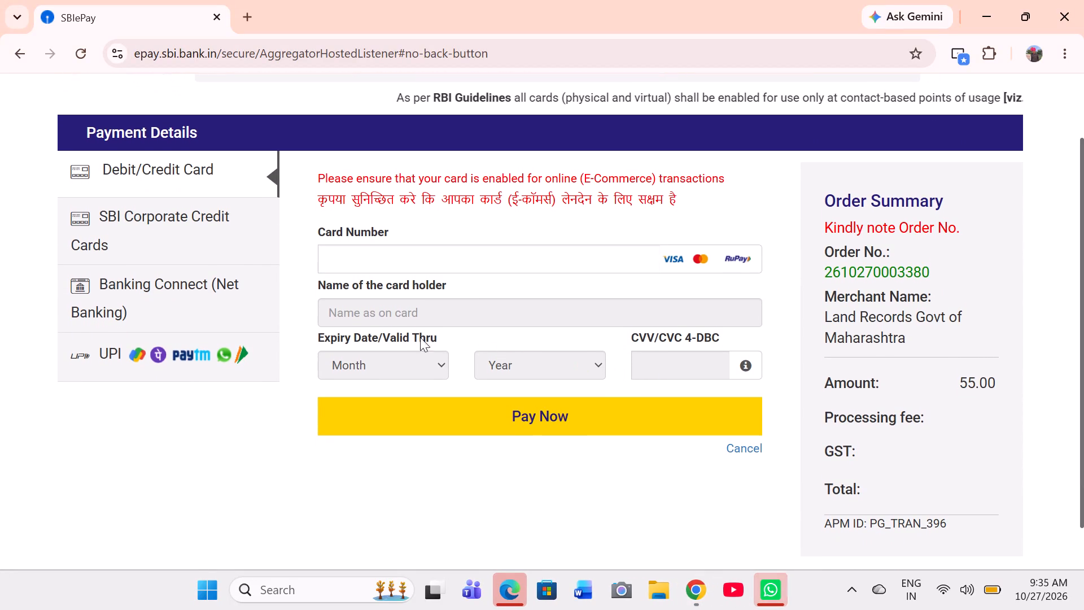
pyautogui.click(198, 333)
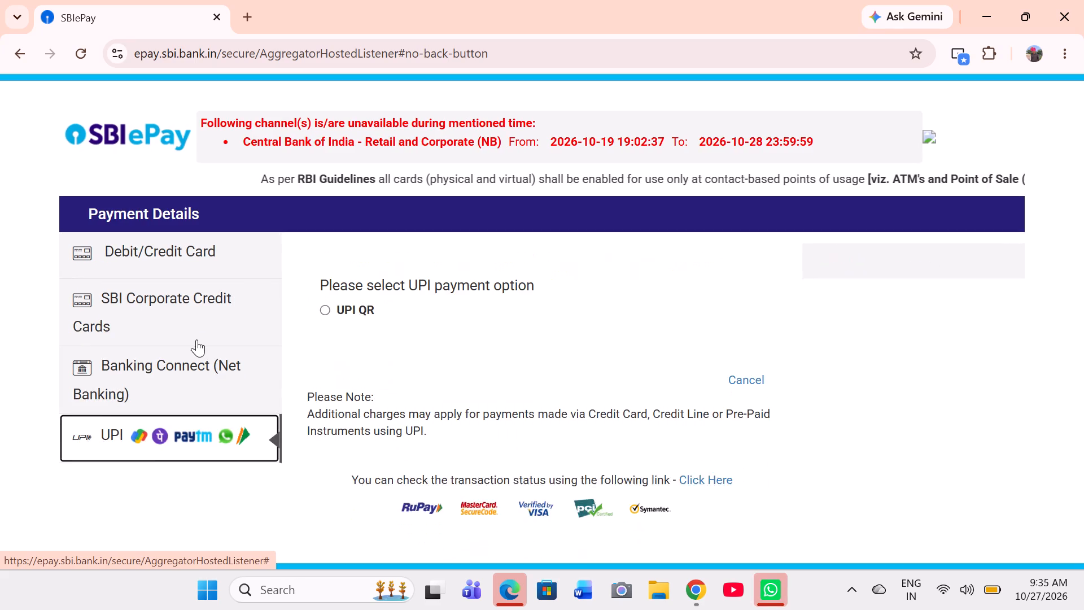
pyautogui.click(321, 303)
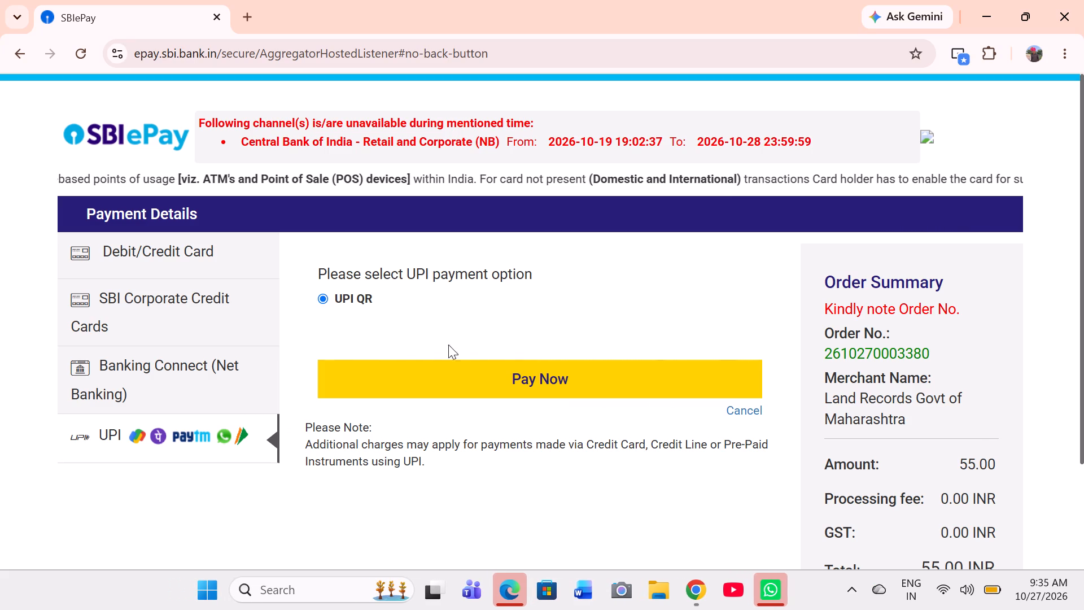
pyautogui.click(473, 380)
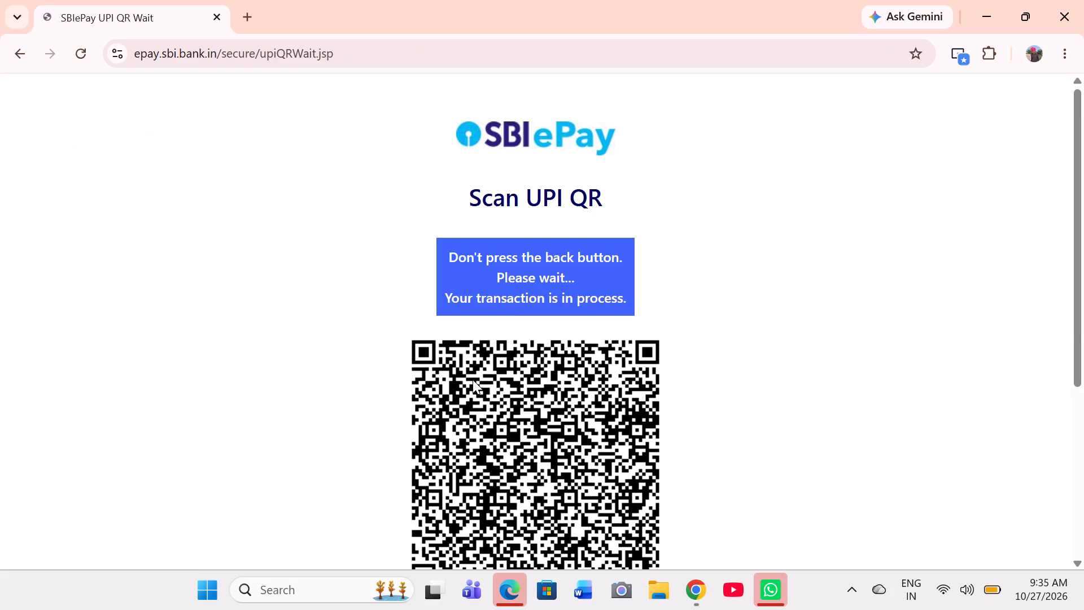
# Examine the UPI QR code, the remaining time and the payment instructions so the code can be scanned.
pyautogui.scroll(-1, 473, 380)
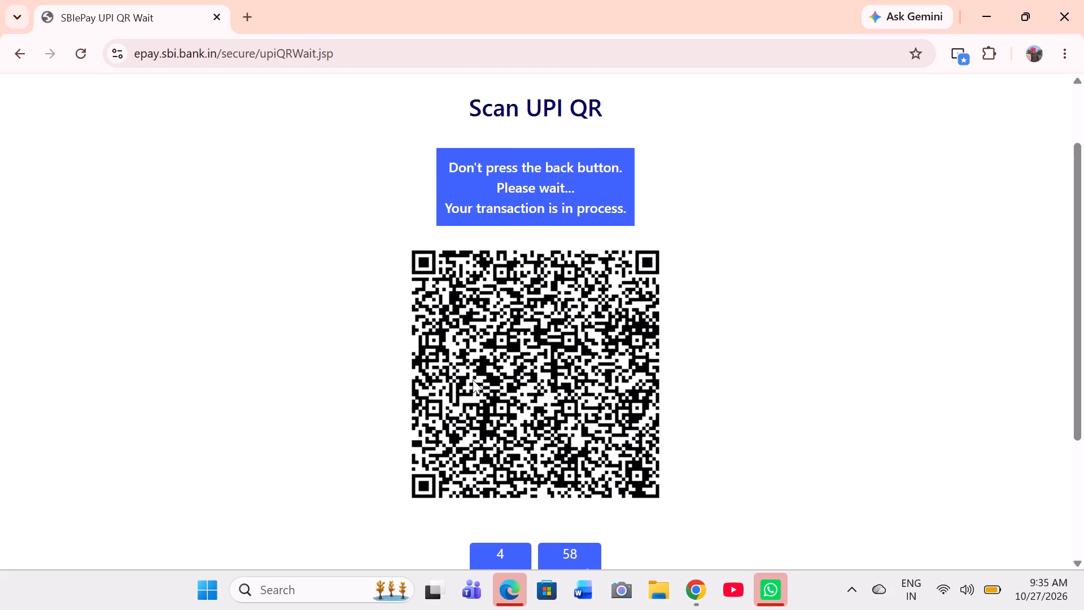
pyautogui.scroll(-1, 473, 380)
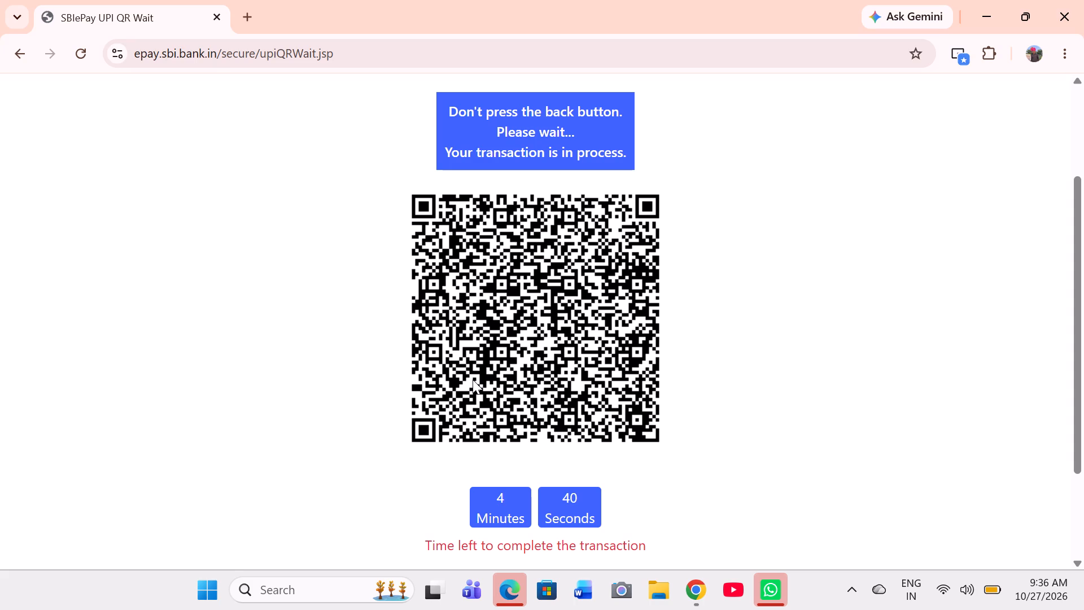
pyautogui.scroll(-3, 571, 332)
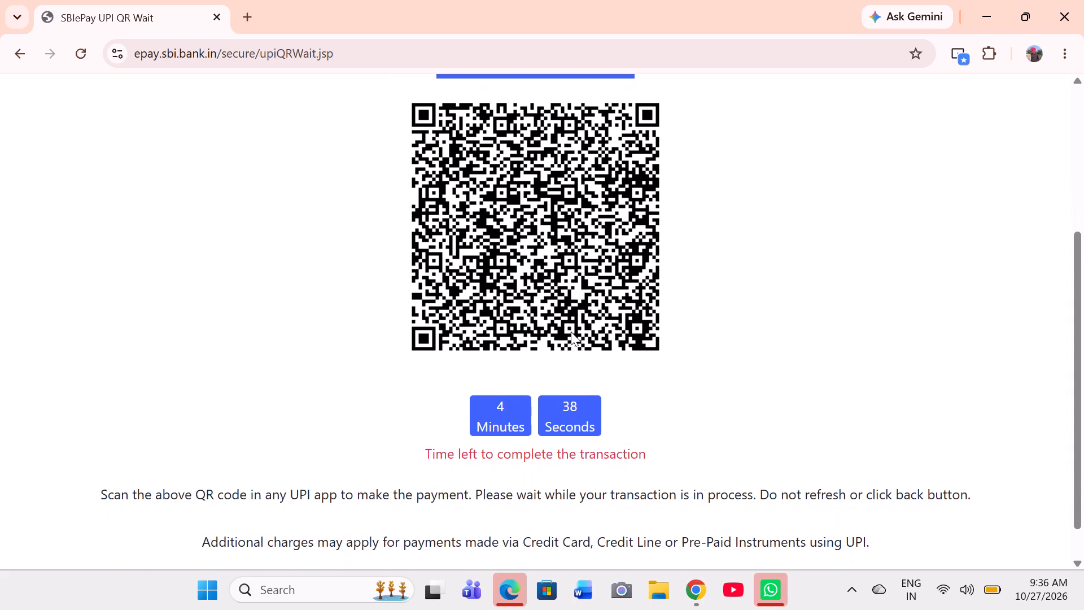
pyautogui.scroll(-3, 571, 332)
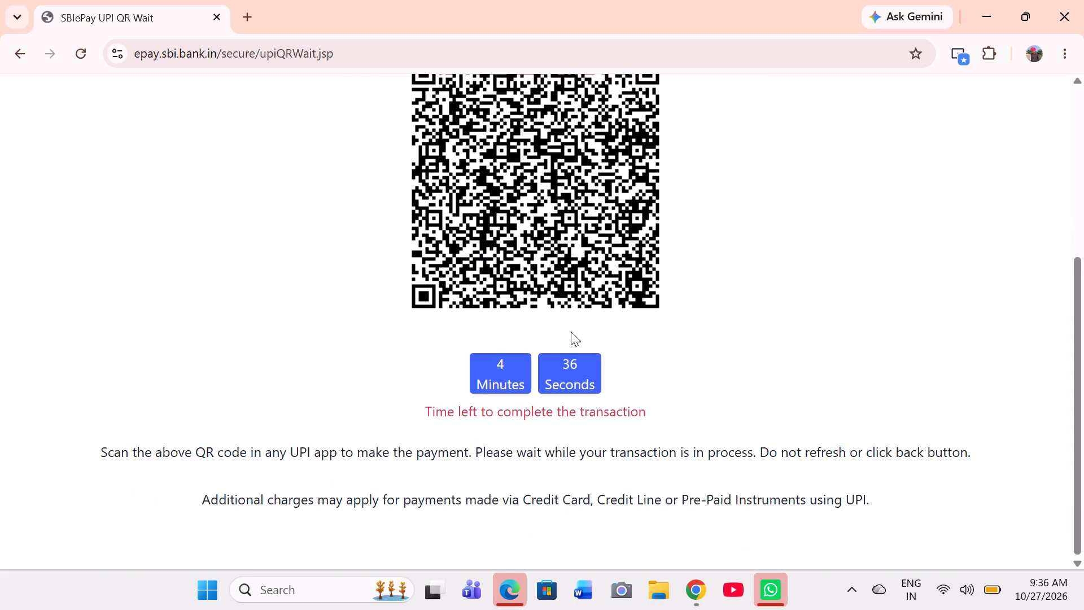
pyautogui.scroll(3, 571, 332)
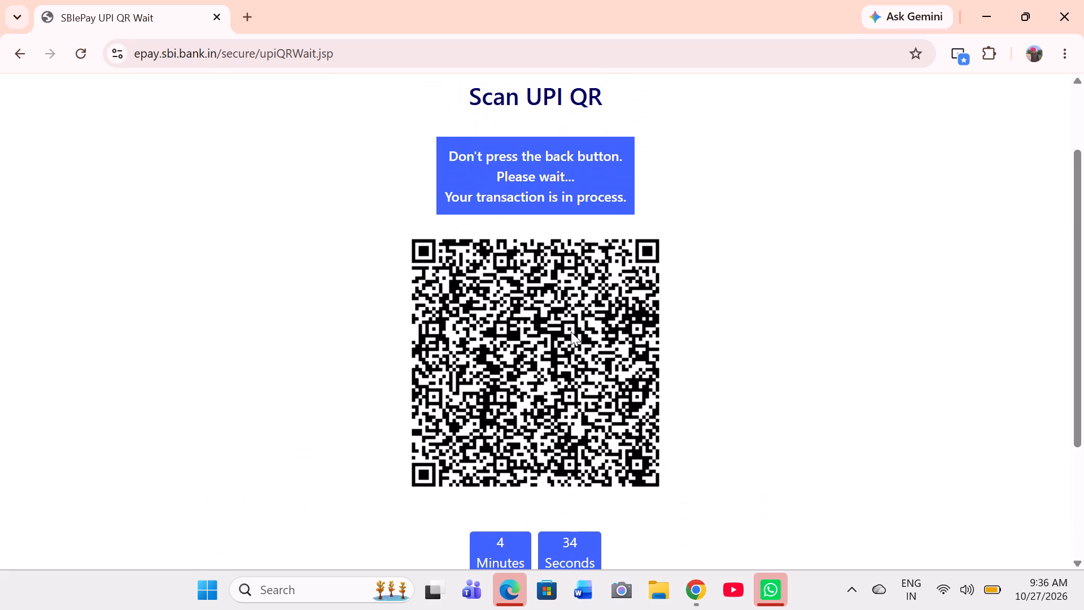
pyautogui.click(569, 390)
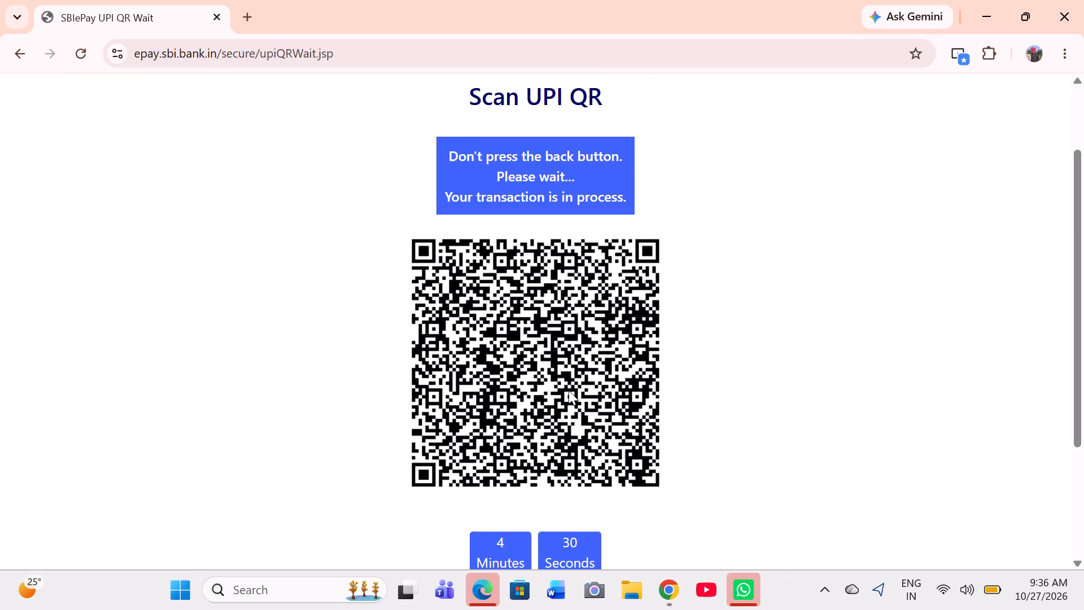
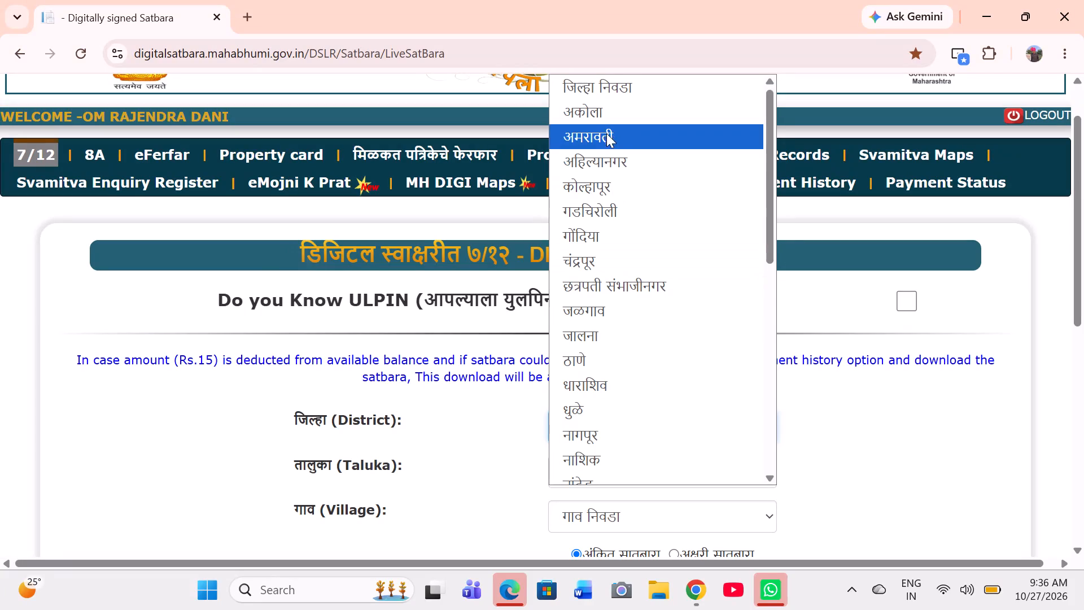
# Set the district to अहिल्यानगर in the digitally signed 7/12 form.
pyautogui.click(611, 156)
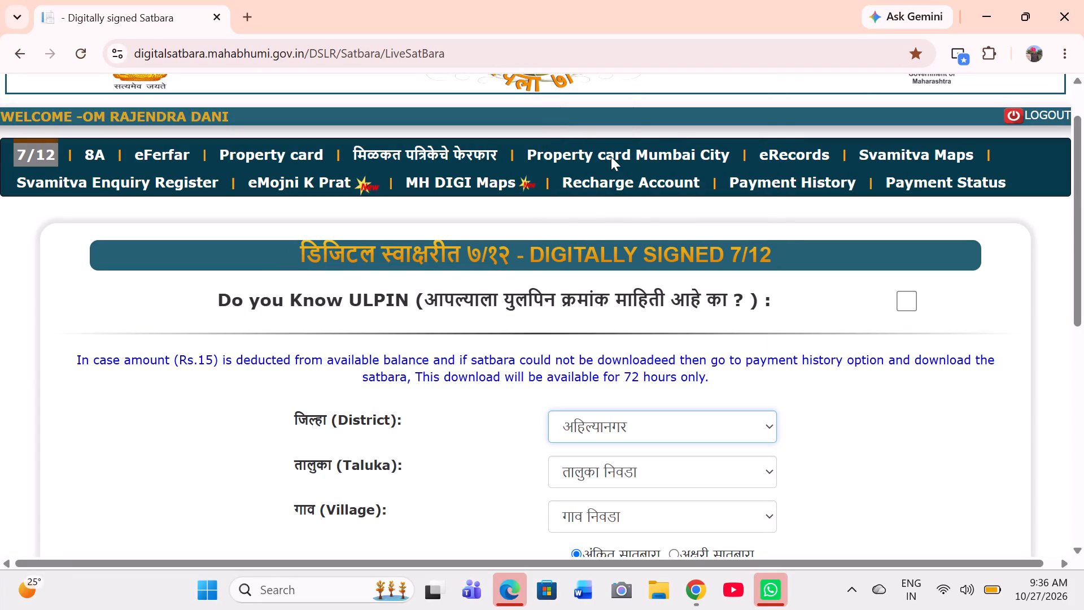
# Examine the browser's download history for previously downloaded satbara and 8A files, and return to the 7/12 form.
pyautogui.click(1070, 50)
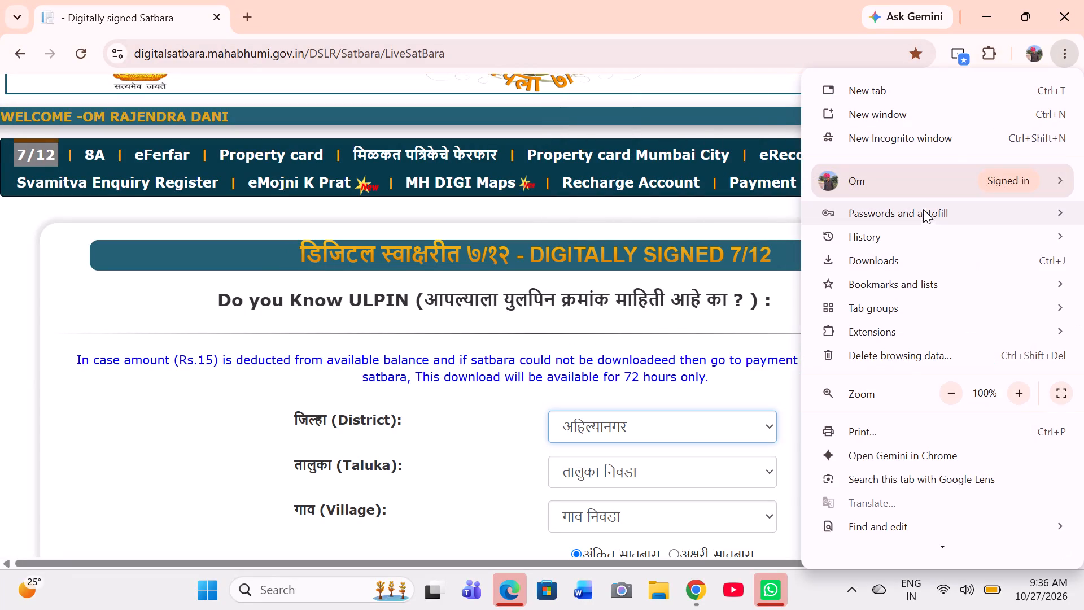
pyautogui.click(888, 265)
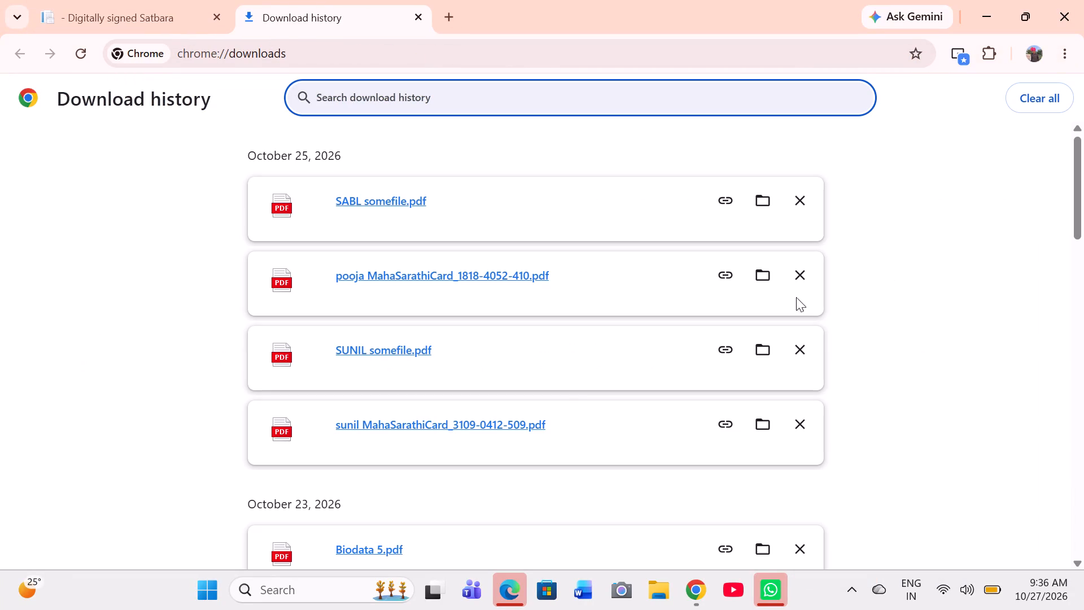
pyautogui.scroll(-11, 566, 400)
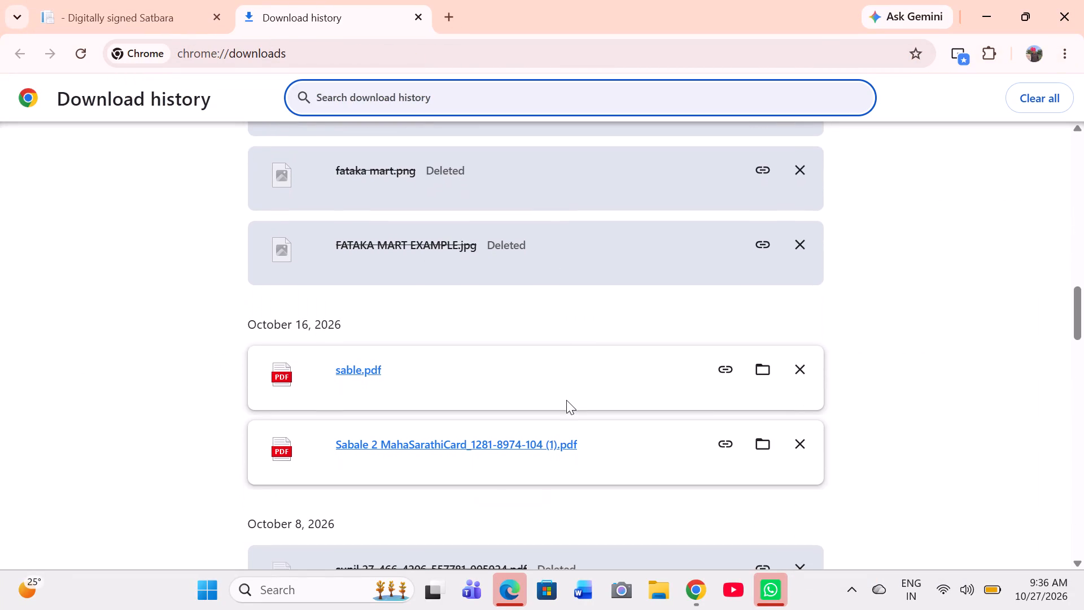
pyautogui.scroll(-9, 566, 400)
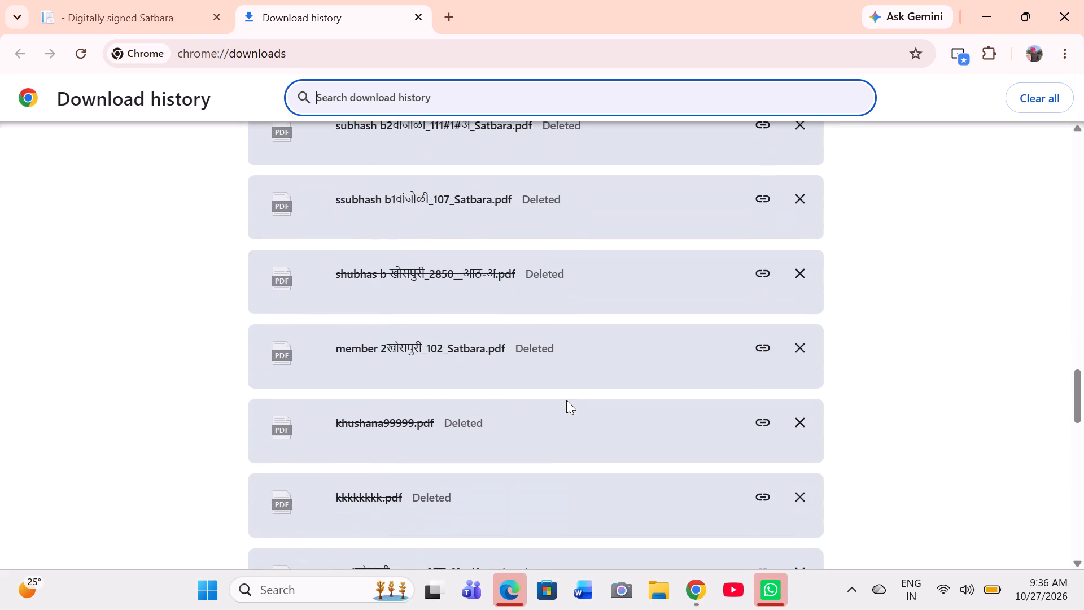
pyautogui.scroll(-3, 566, 400)
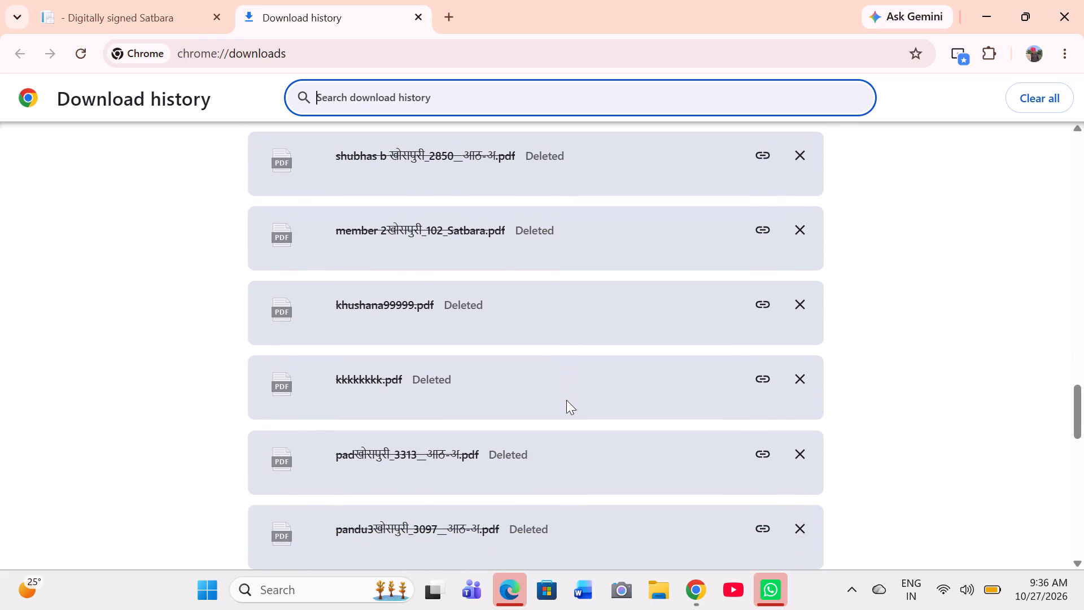
pyautogui.scroll(-6, 566, 400)
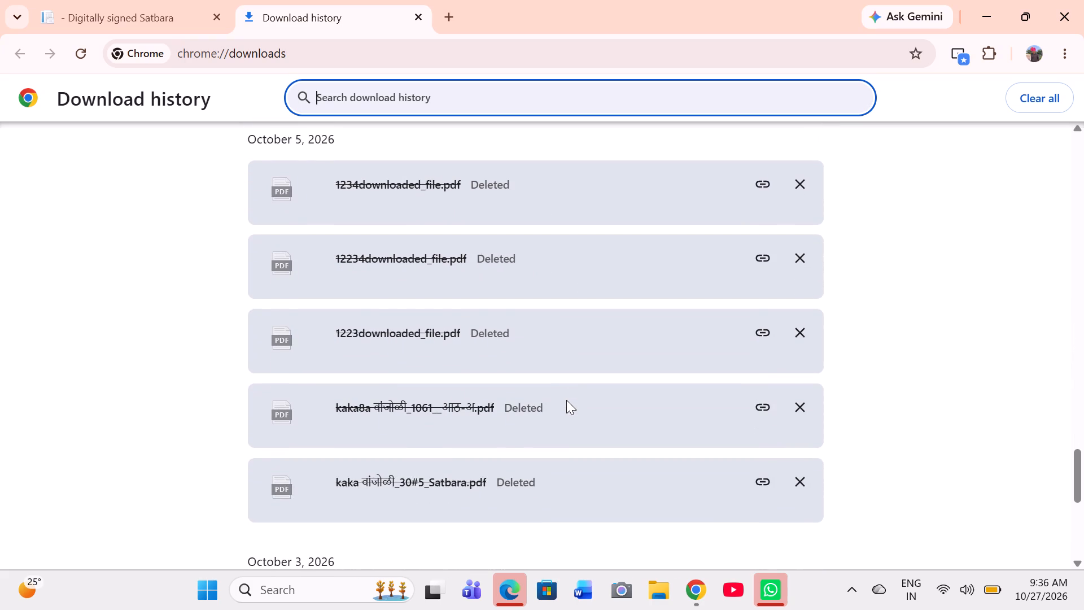
pyautogui.hscroll(4, 566, 400)
pyautogui.scroll(-2, 566, 400)
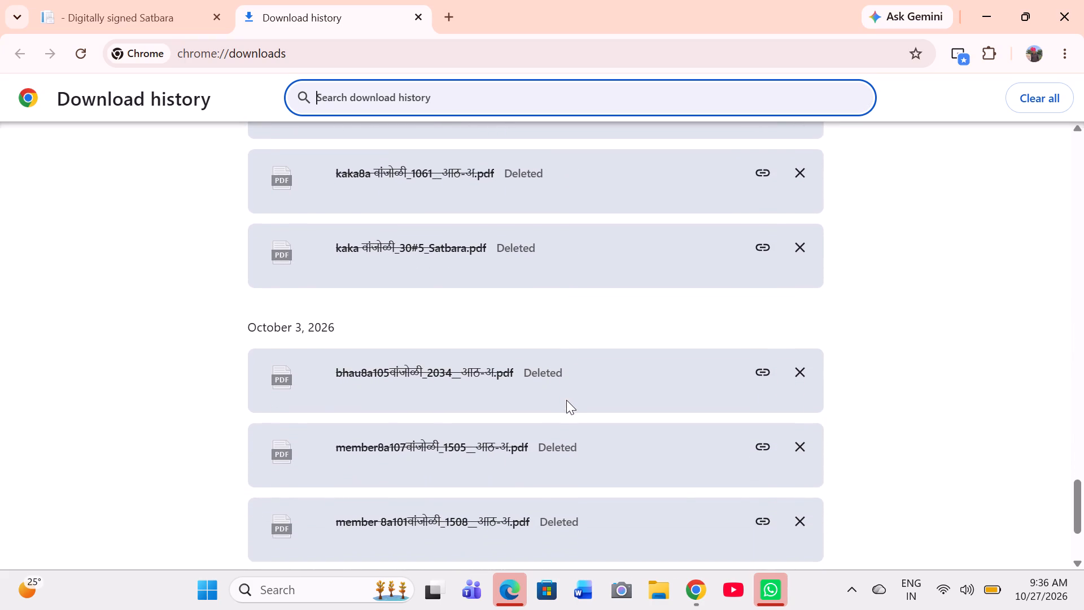
pyautogui.scroll(-3, 566, 400)
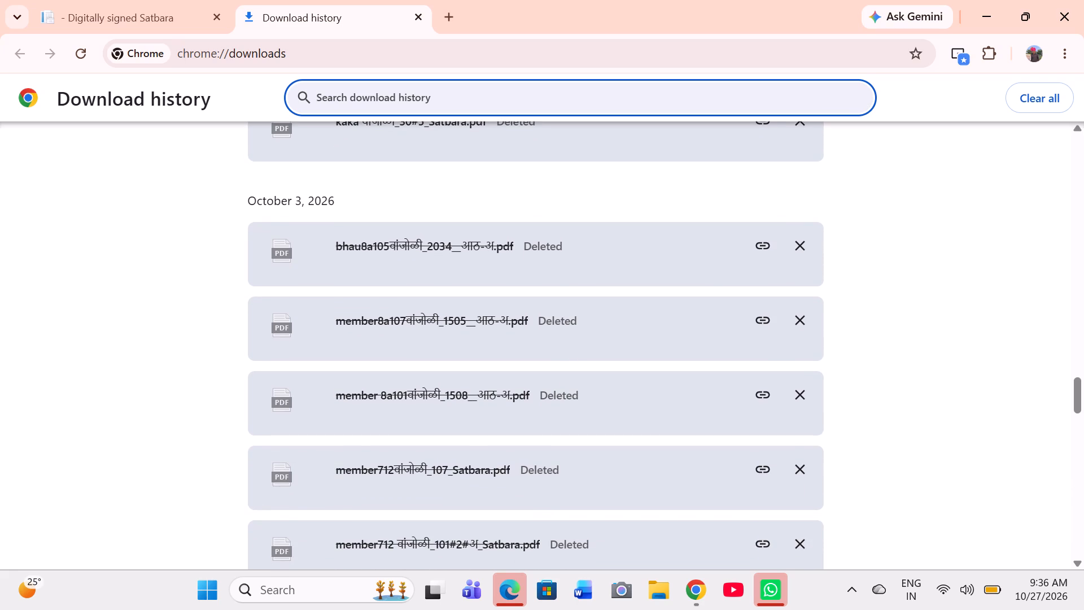
pyautogui.scroll(-2, 566, 400)
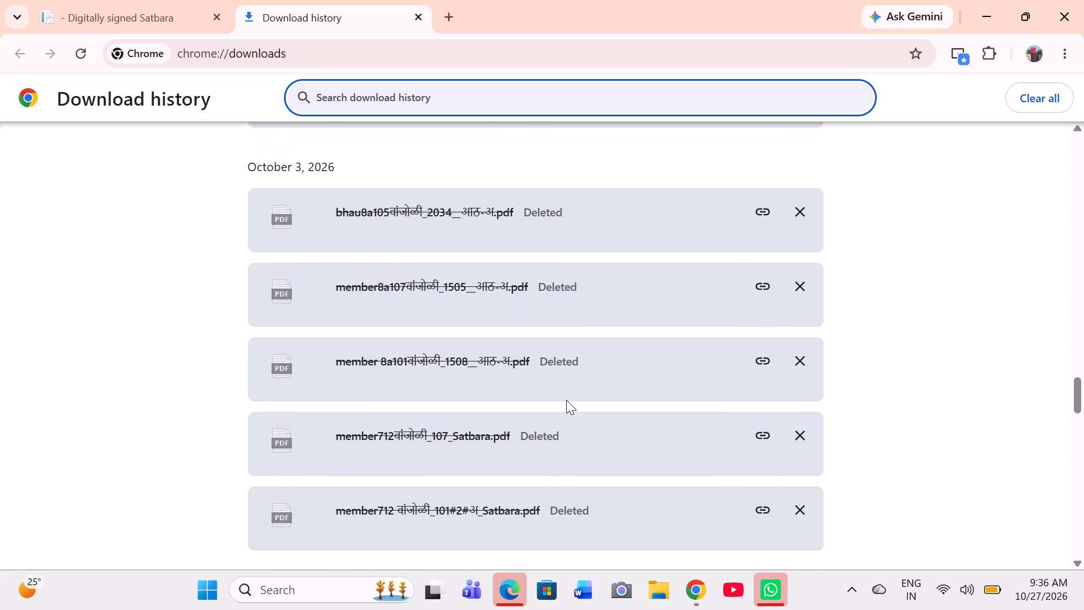
pyautogui.hscroll(6, 566, 400)
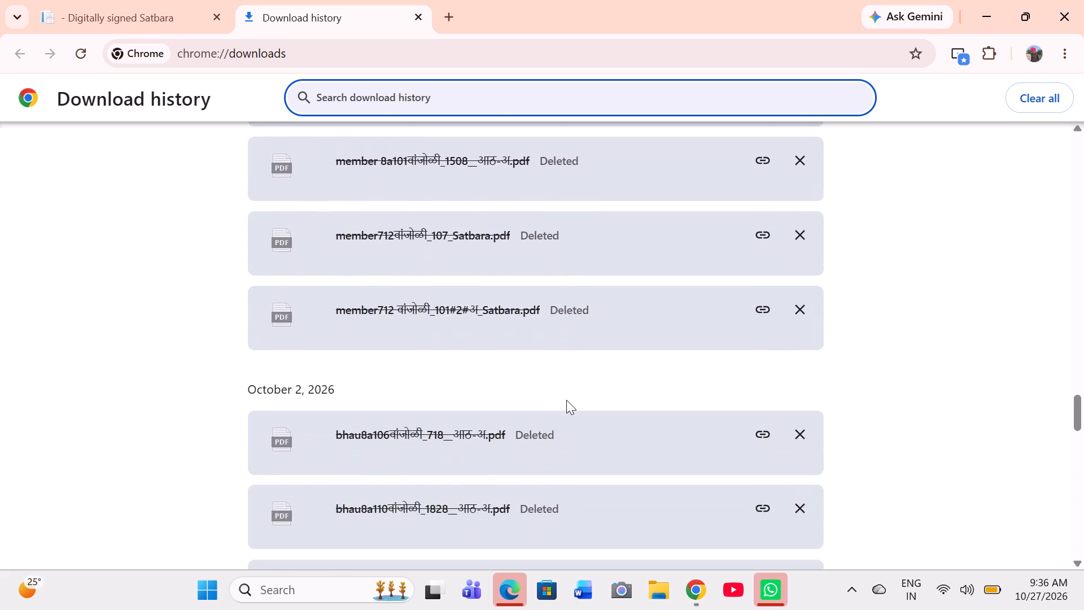
pyautogui.hscroll(2, 566, 400)
pyautogui.click(491, 405)
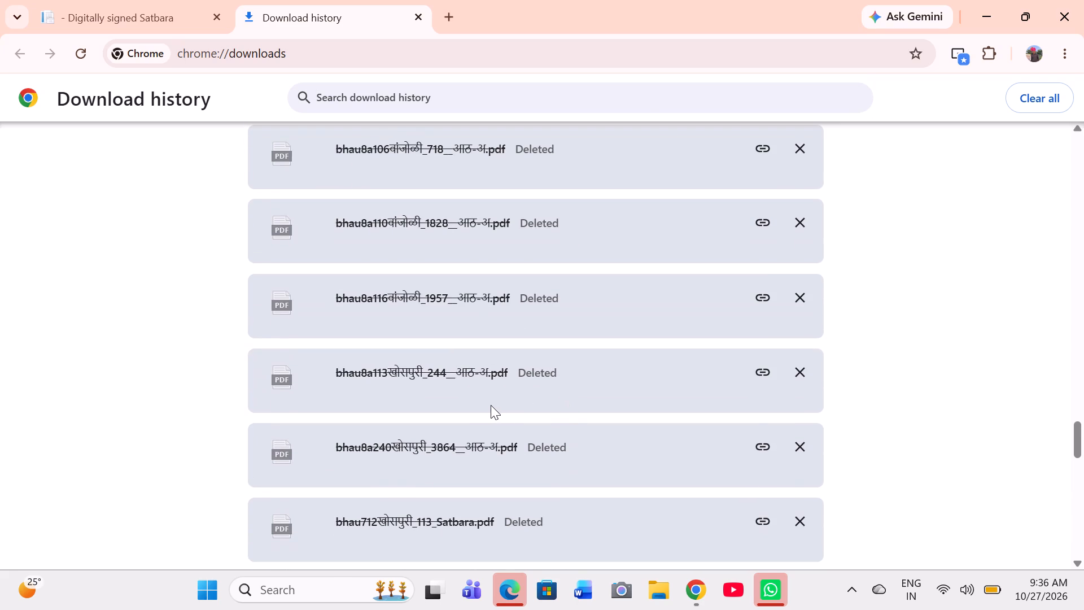
pyautogui.scroll(-4, 491, 405)
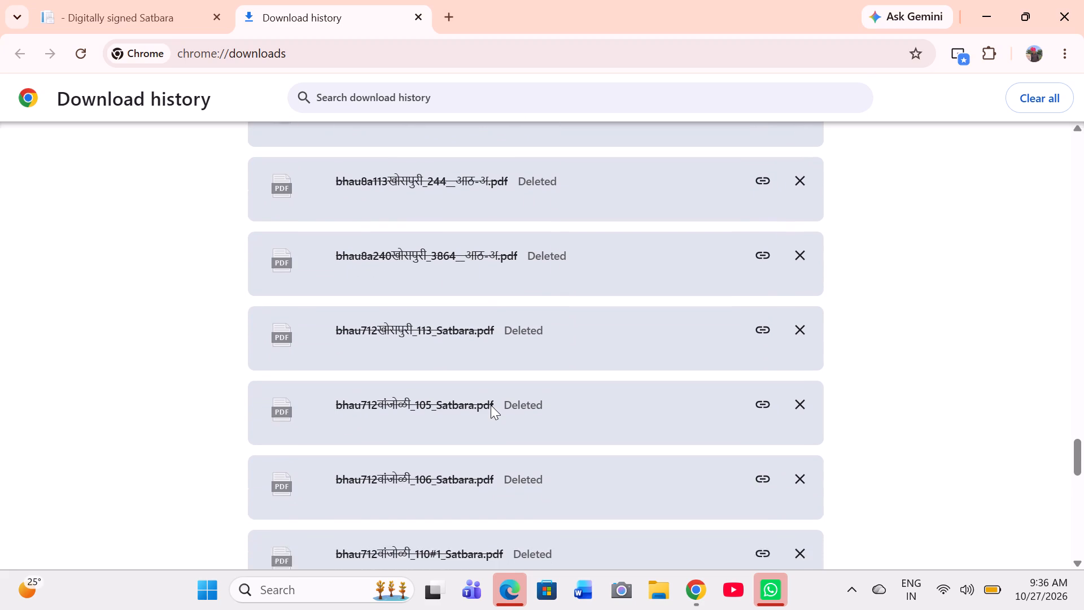
pyautogui.scroll(-1, 491, 405)
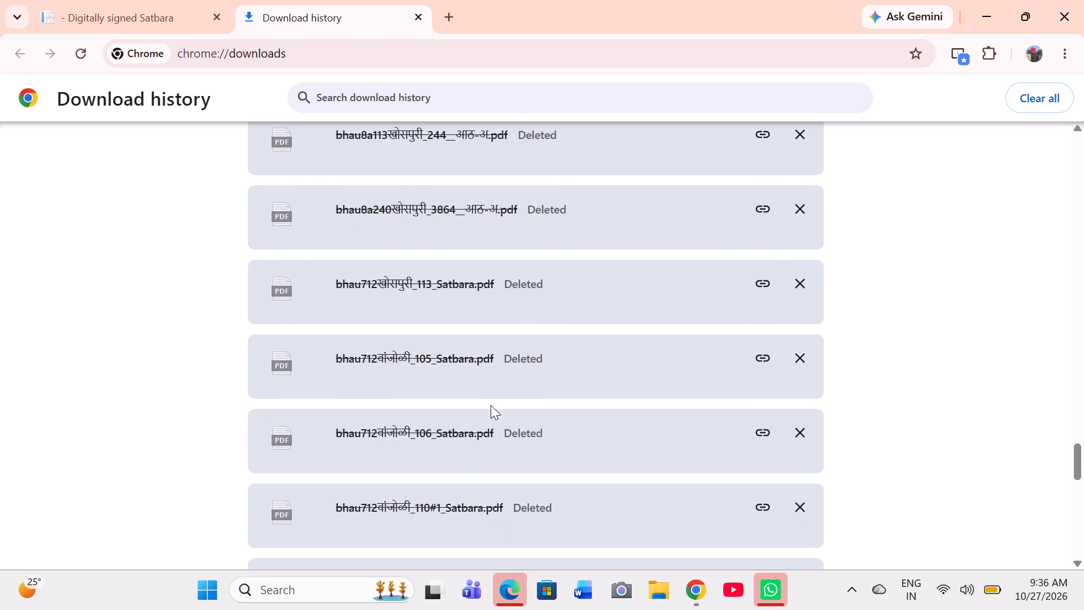
pyautogui.hscroll(1, 491, 405)
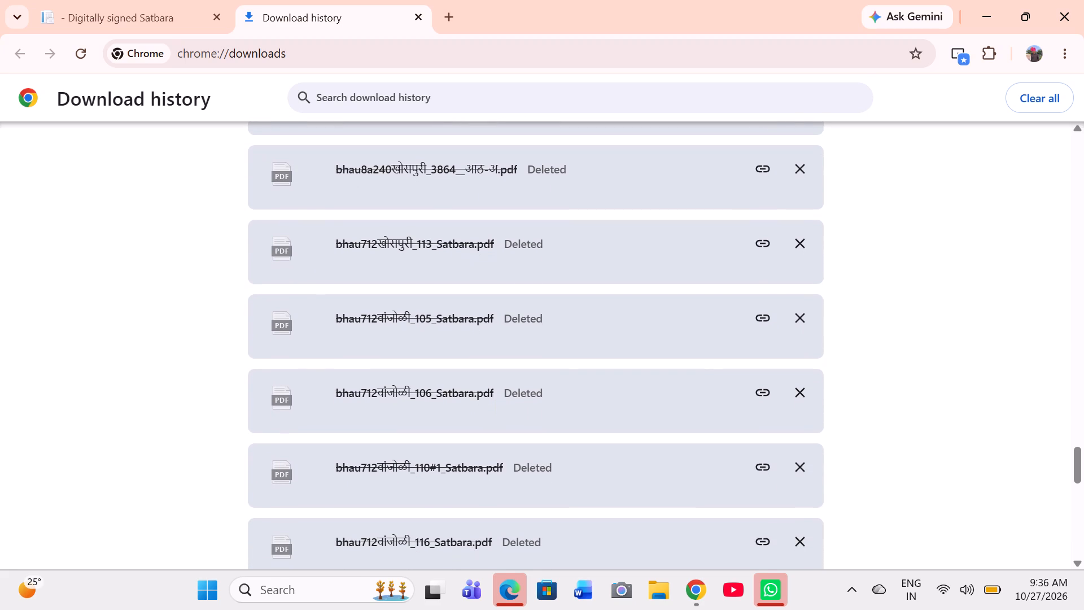
pyautogui.hscroll(3, 491, 405)
pyautogui.scroll(-2, 491, 405)
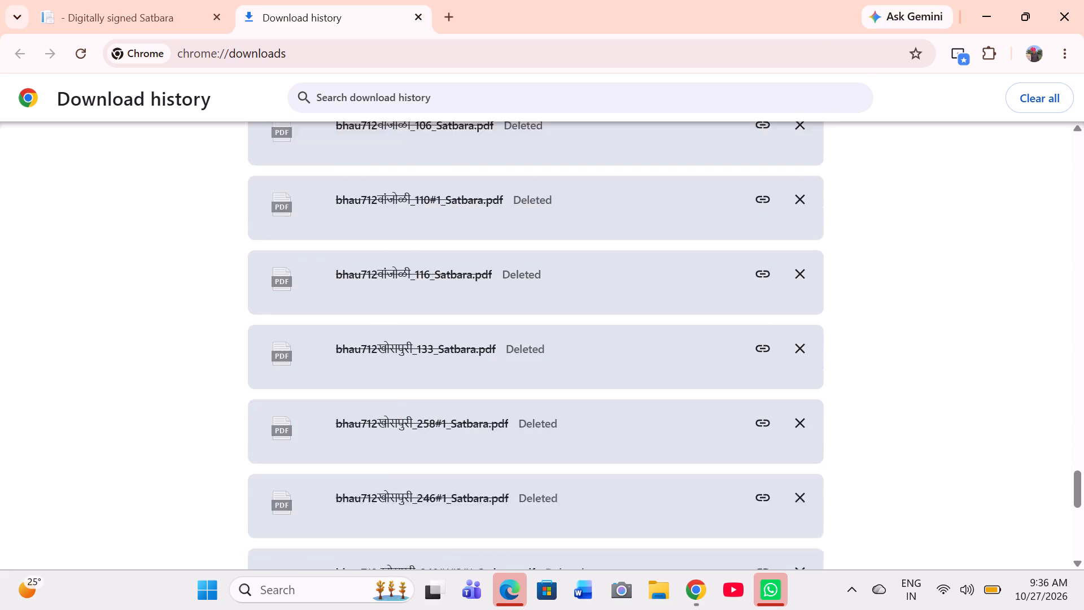
pyautogui.scroll(-9, 491, 405)
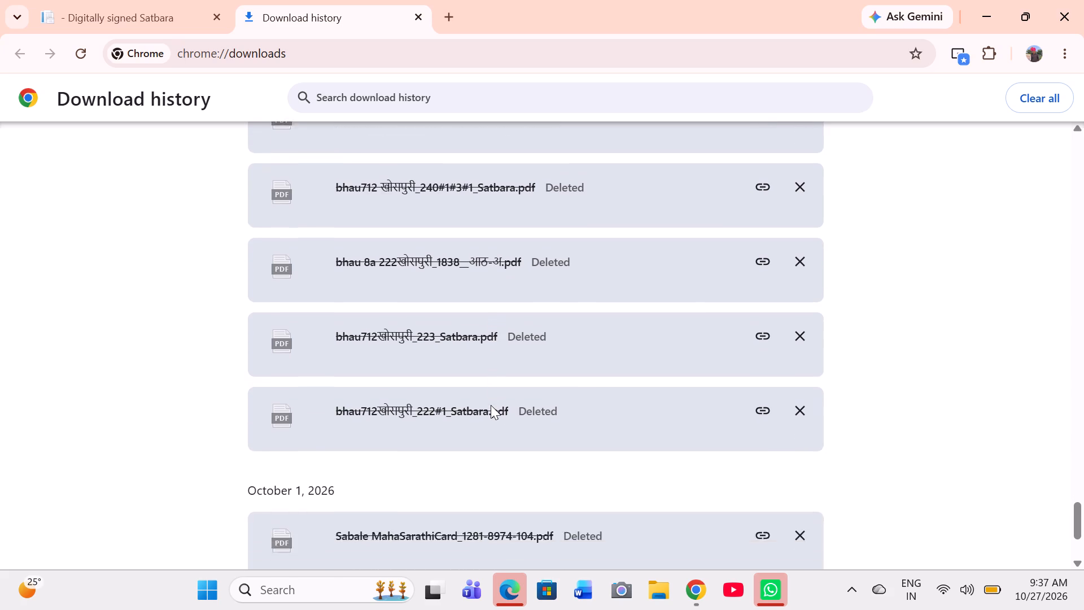
pyautogui.scroll(-7, 491, 405)
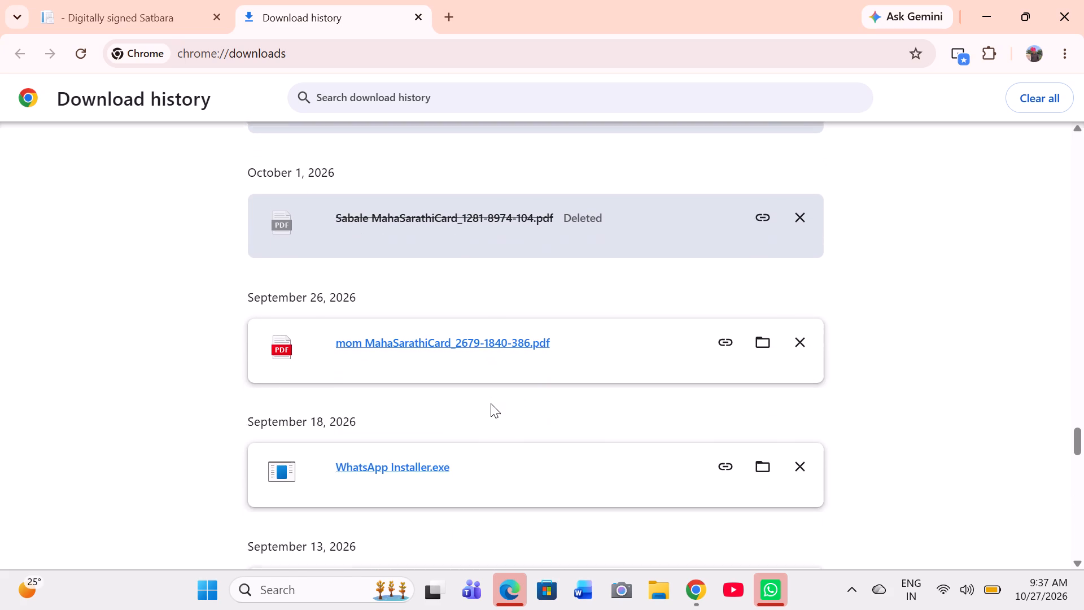
pyautogui.scroll(-4, 491, 403)
pyautogui.hscroll(1, 491, 403)
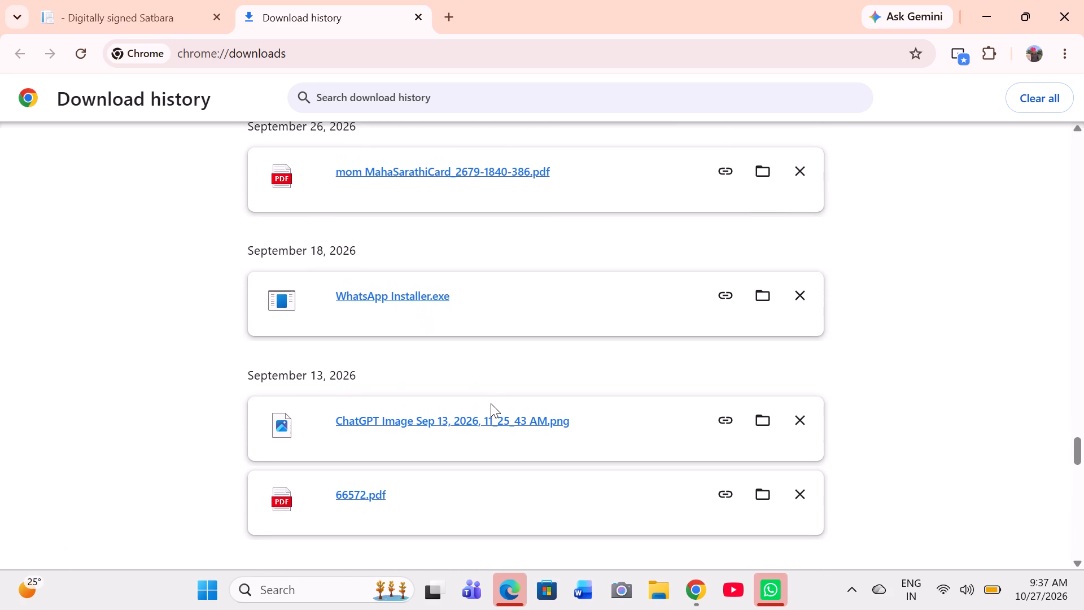
pyautogui.hscroll(1, 491, 403)
pyautogui.scroll(-2, 491, 403)
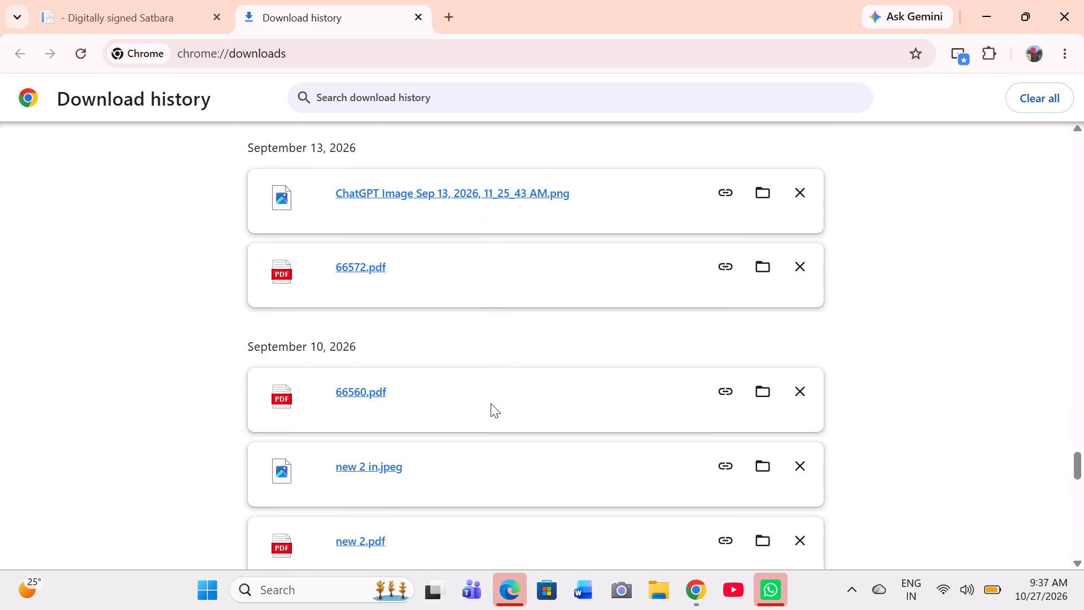
pyautogui.scroll(-6, 491, 403)
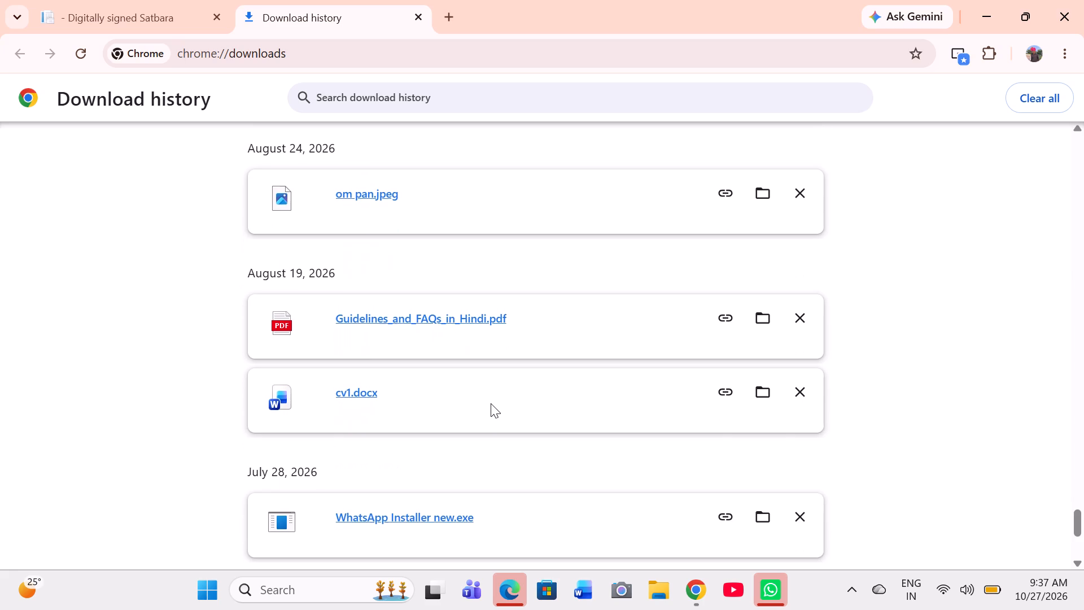
pyautogui.scroll(12, 491, 403)
pyautogui.click(100, 12)
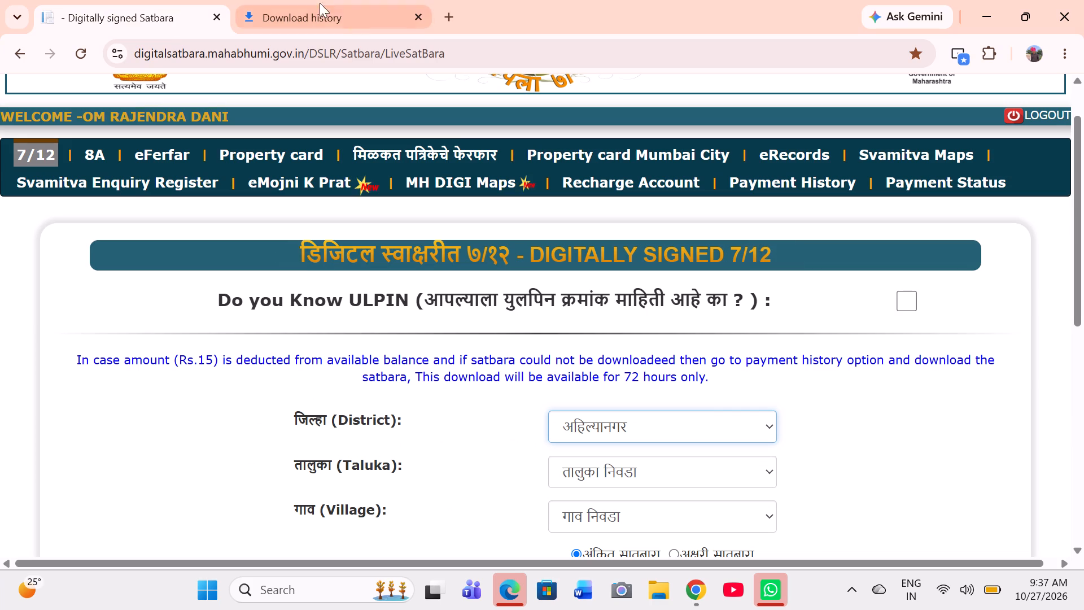
pyautogui.click(412, 18)
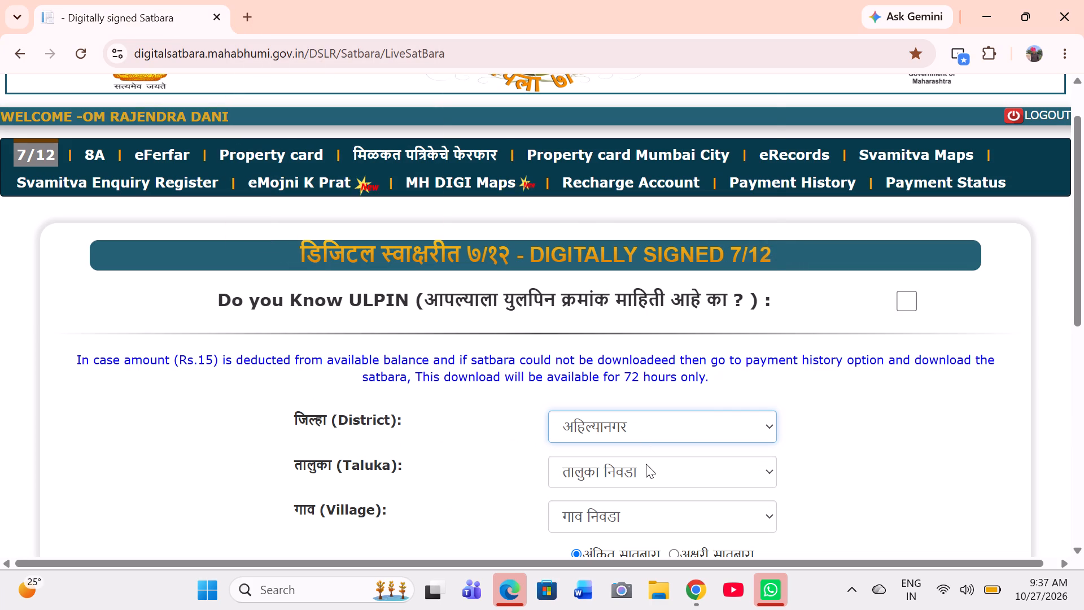
# Set the taluka to नेवासा and the village to वांजोळी, and open the survey/gat number search for entry.
pyautogui.click(645, 467)
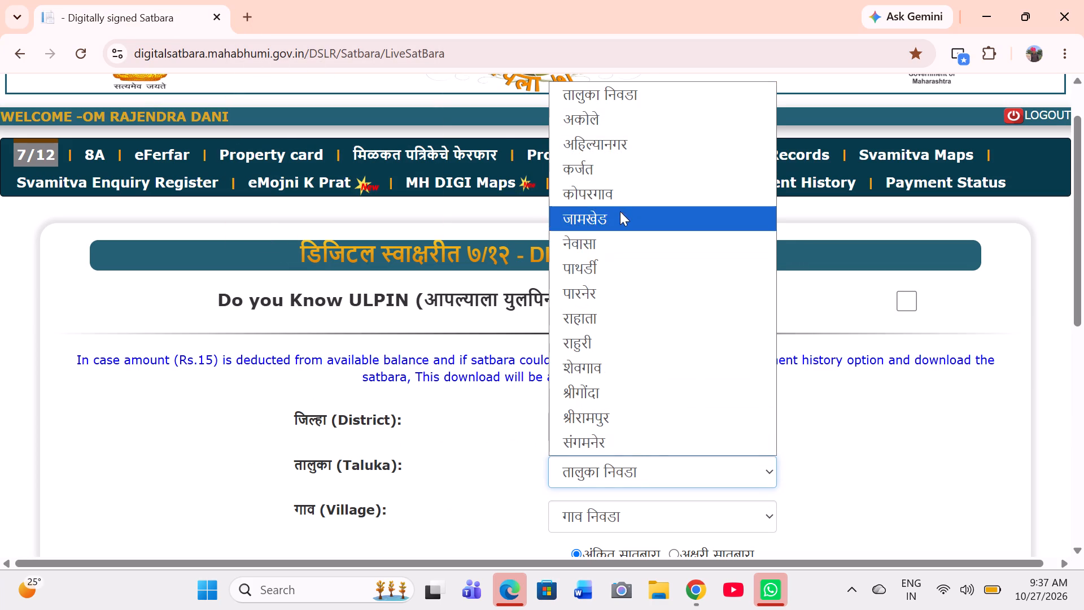
pyautogui.click(628, 236)
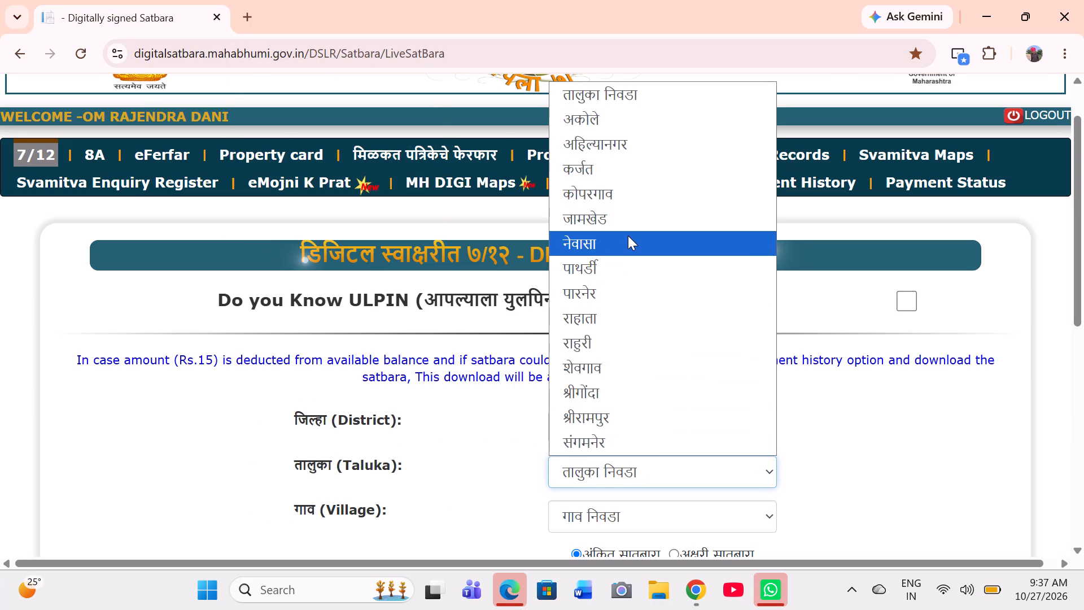
pyautogui.scroll(-2, 628, 236)
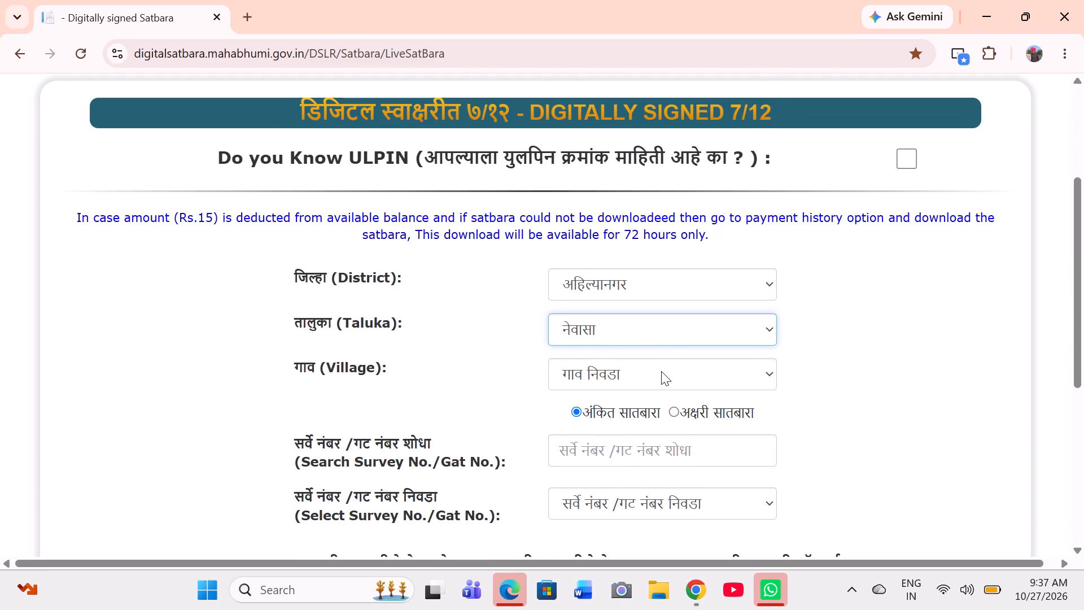
pyautogui.click(661, 371)
pyautogui.scroll(-6, 661, 371)
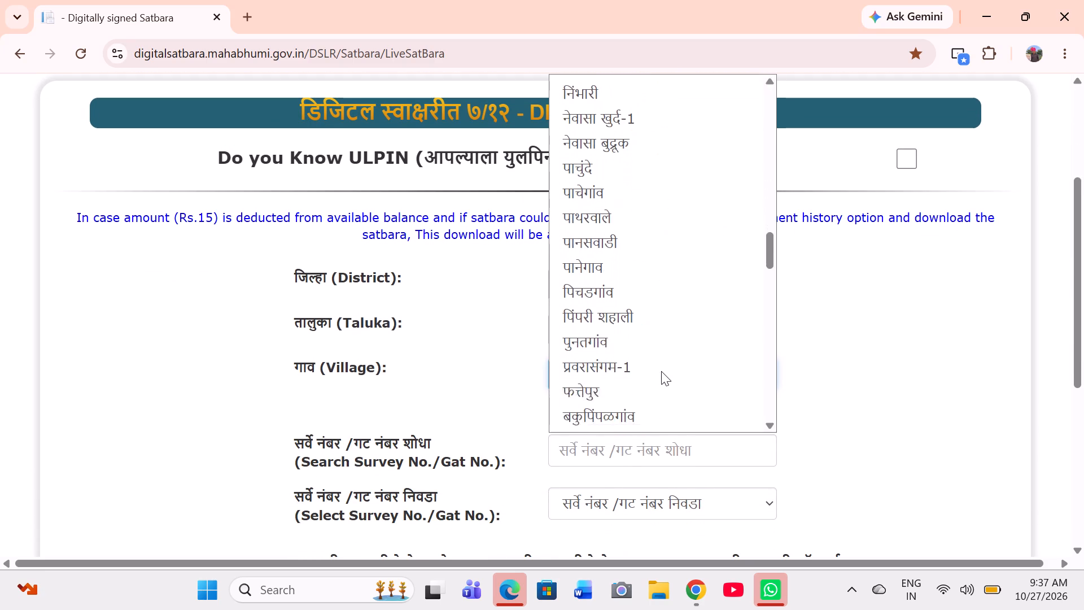
pyautogui.scroll(-11, 661, 371)
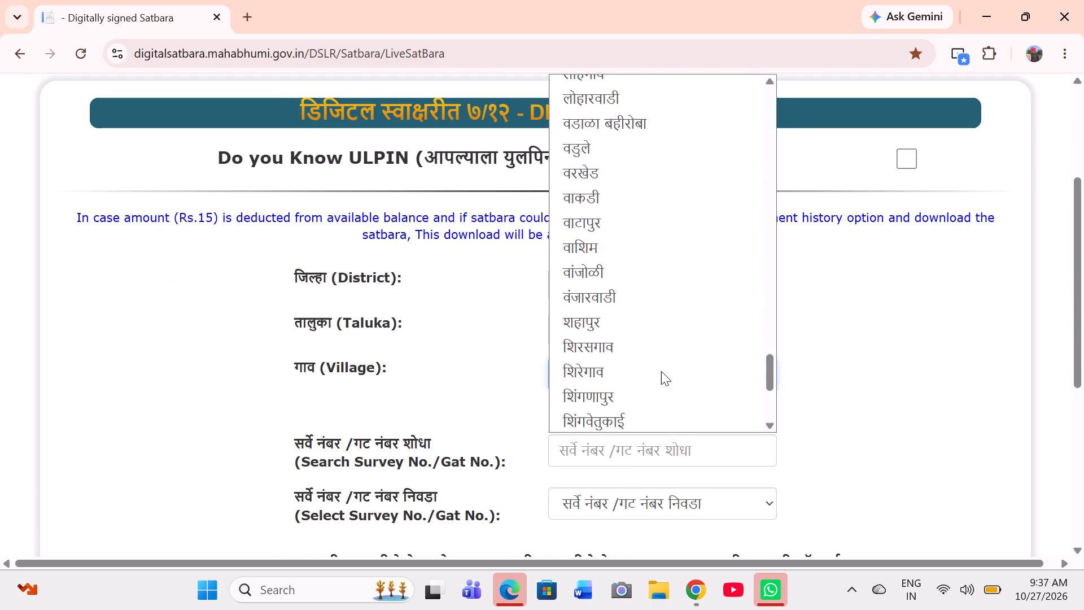
pyautogui.click(632, 258)
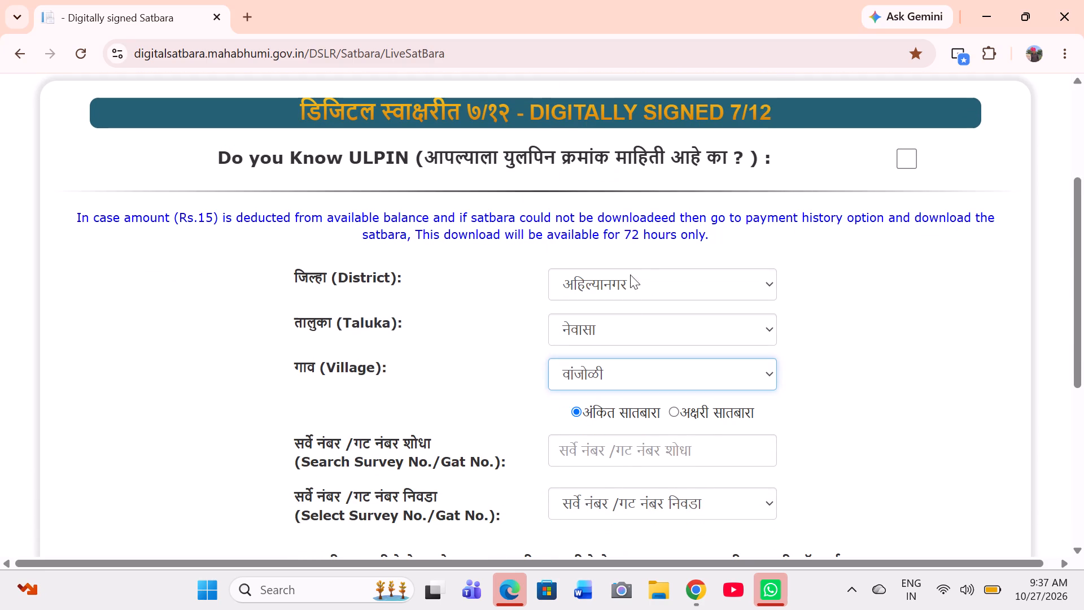
pyautogui.scroll(-1, 619, 404)
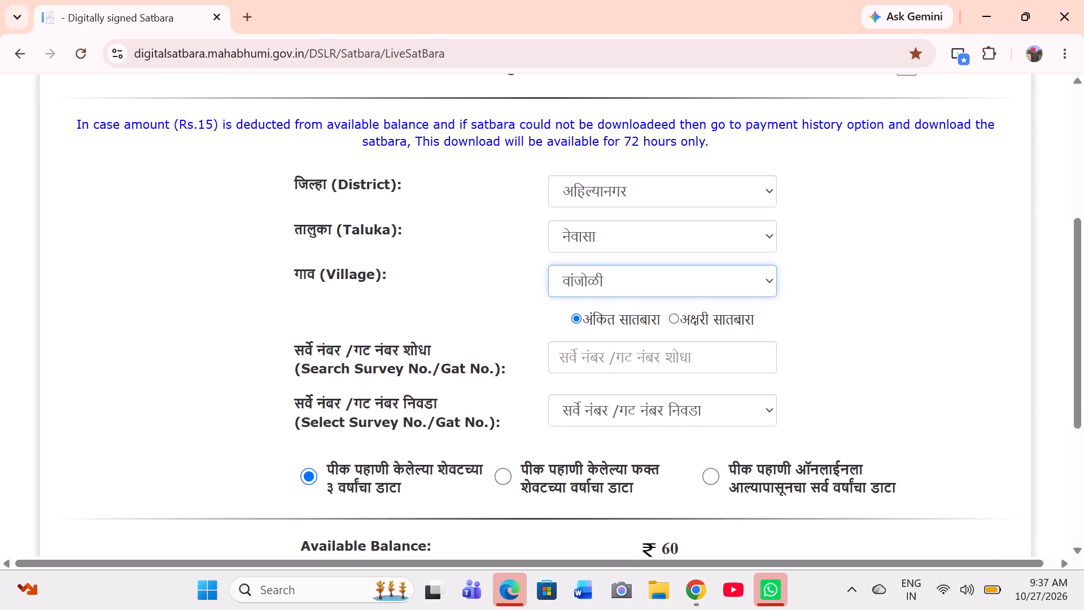
pyautogui.click(604, 355)
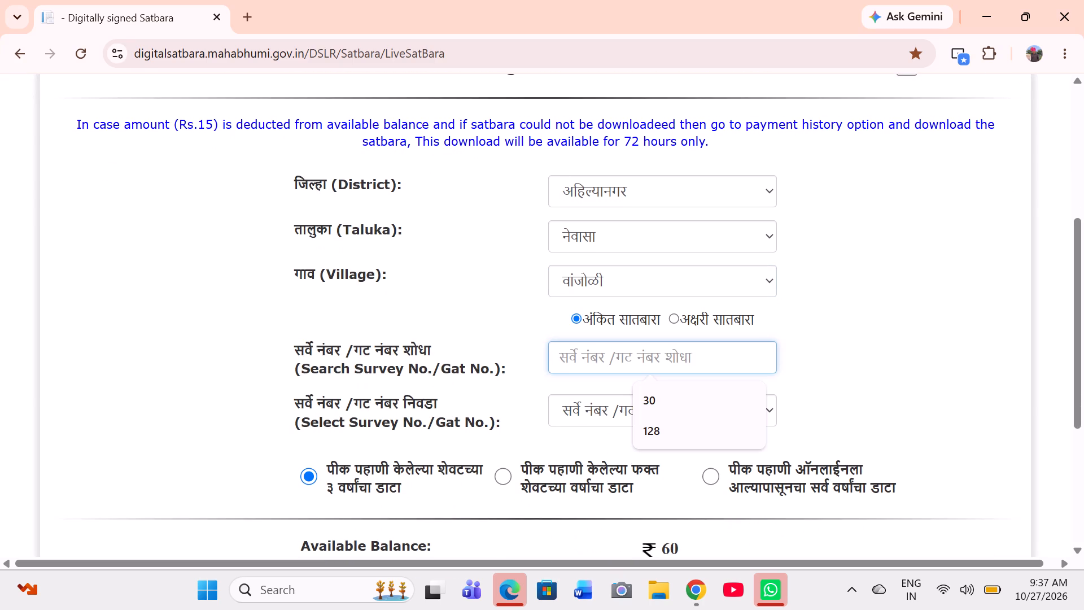
# Search for survey/gat number 192 and select 192 as the survey/gat number for the 7/12.
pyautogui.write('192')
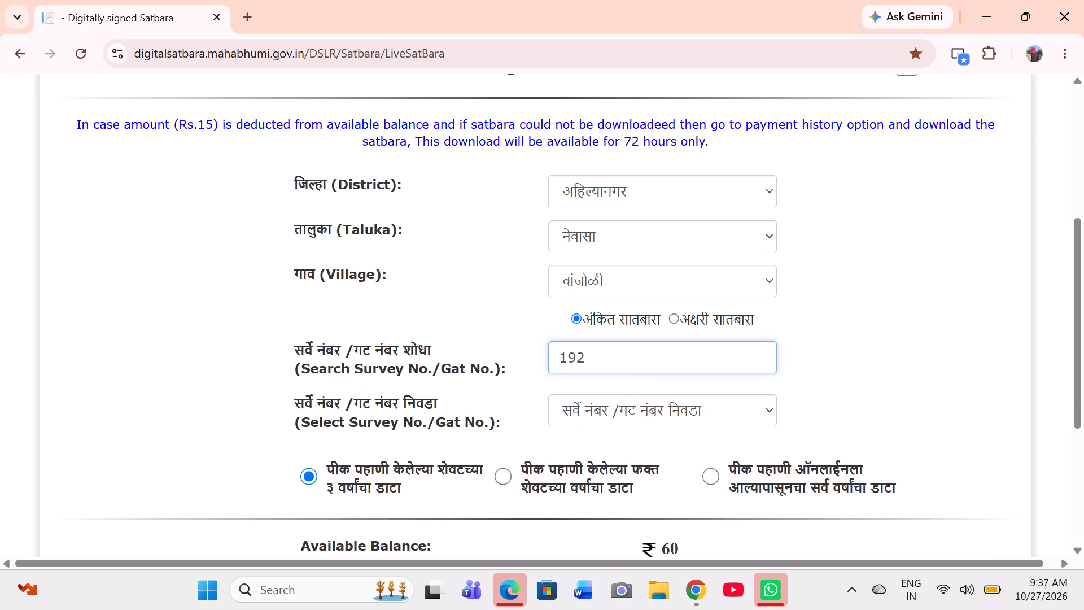
pyautogui.click(684, 415)
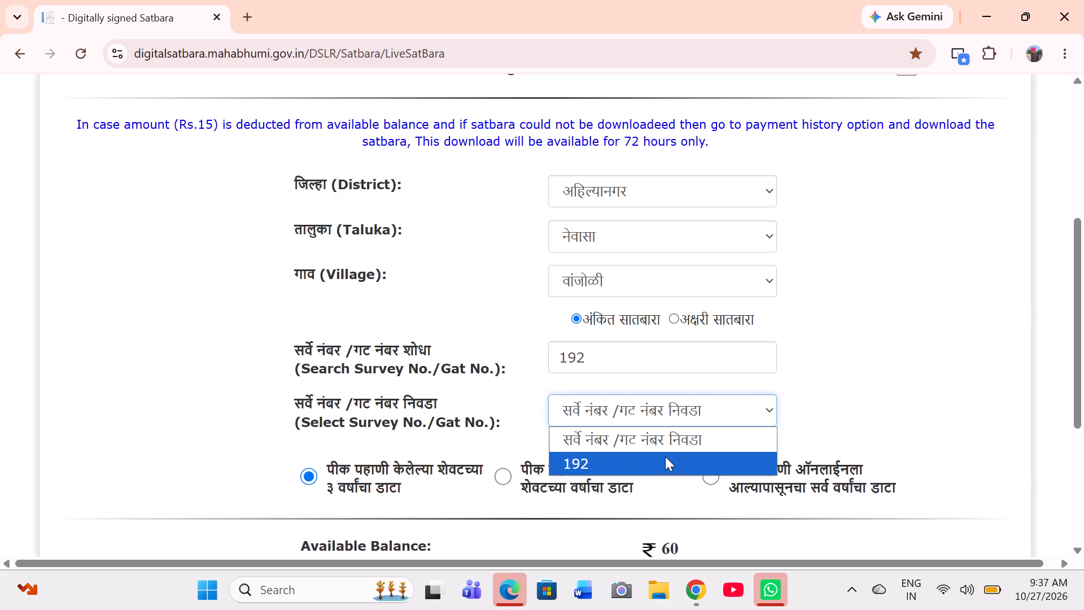
pyautogui.click(665, 462)
# Agree to download the digitally signed satbara for gat 192 and start its download, confirming the request.
pyautogui.scroll(-2, 665, 462)
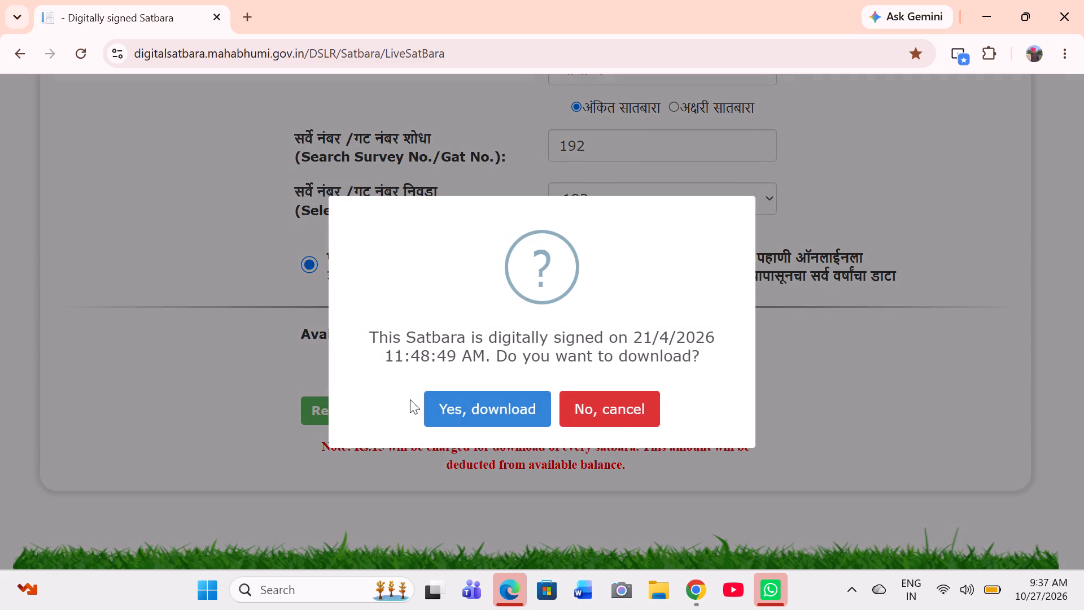
pyautogui.click(499, 420)
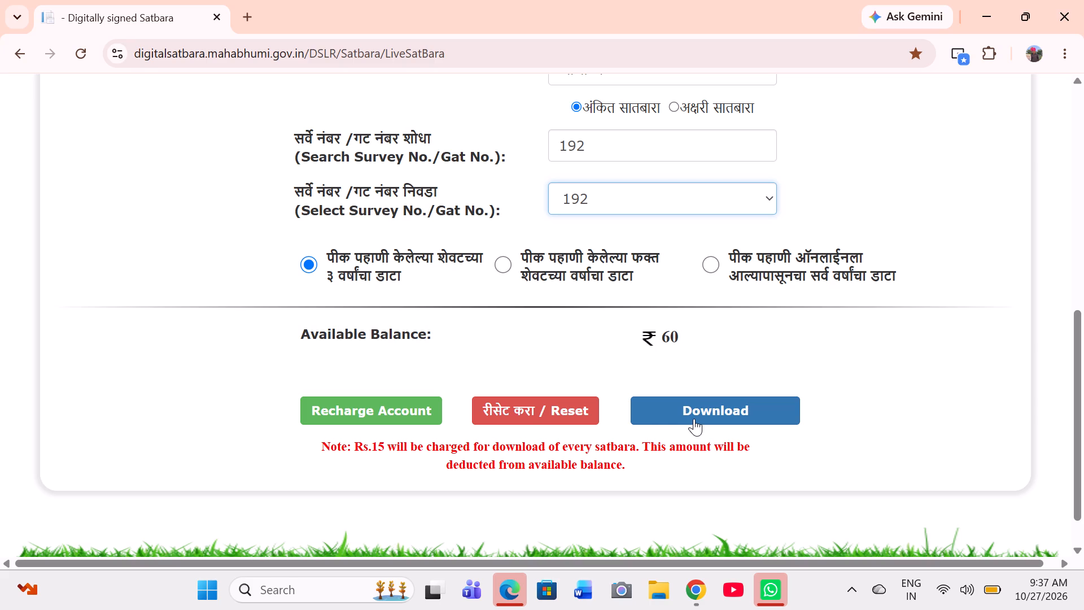
pyautogui.click(694, 419)
pyautogui.click(520, 422)
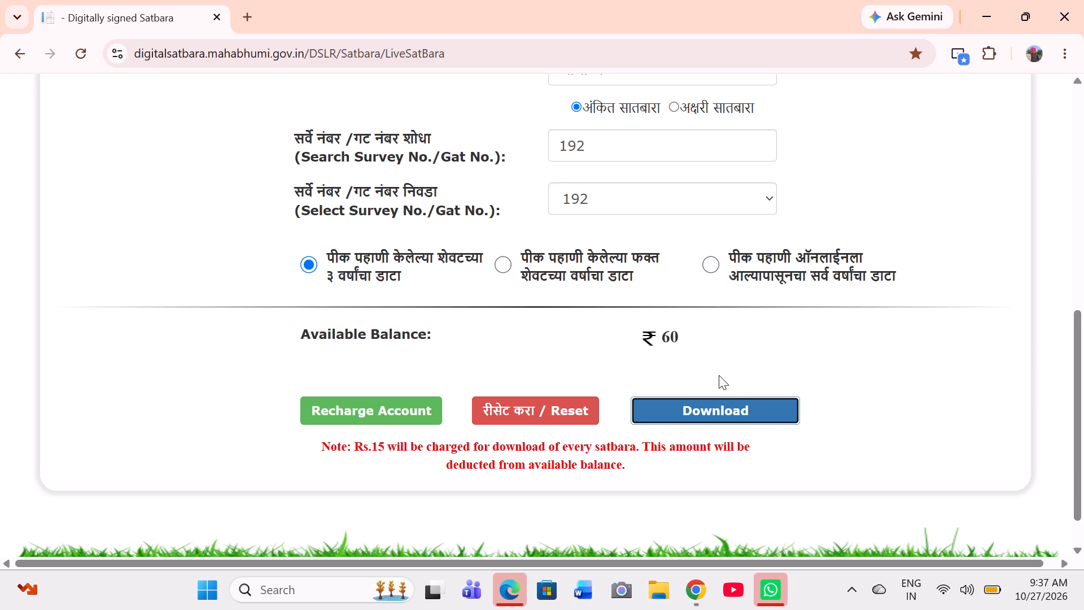
pyautogui.scroll(1, 719, 375)
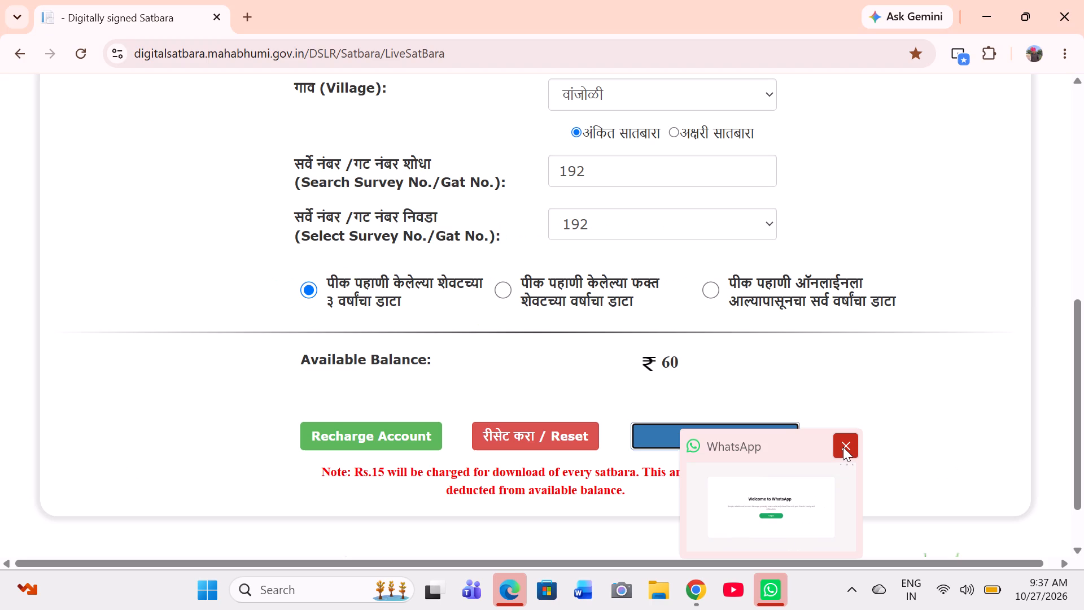
# Close the open WhatsApp window.
pyautogui.click(843, 447)
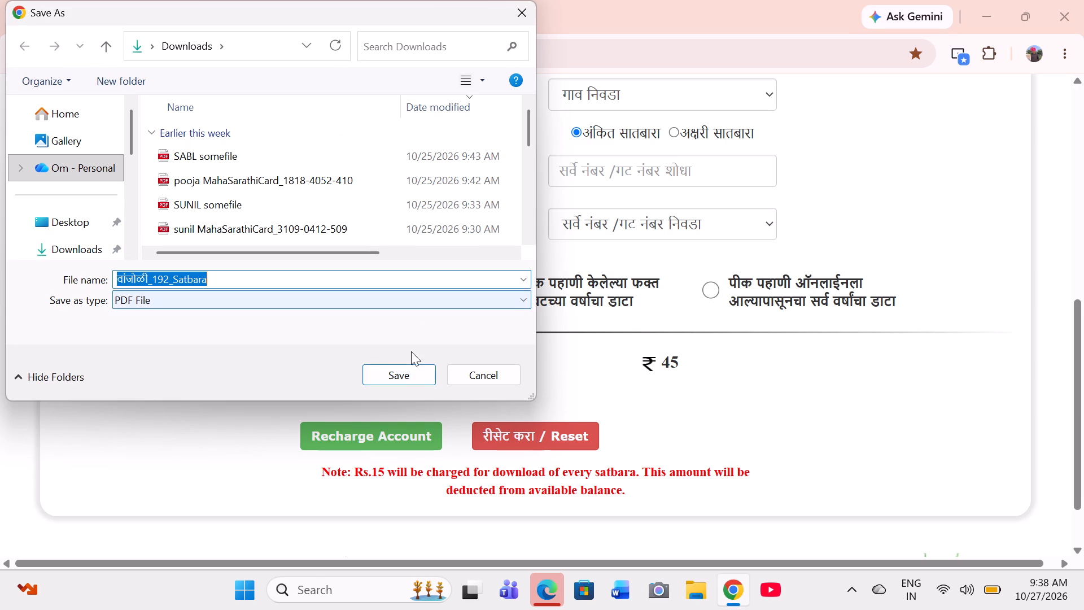
pyautogui.click(409, 371)
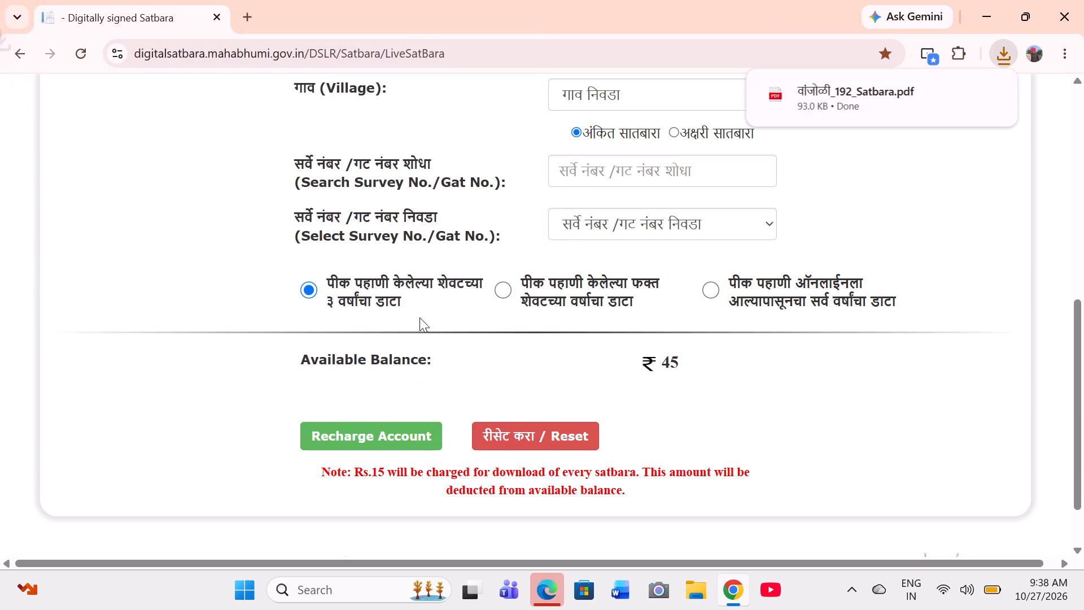
# Set district अहिल्यानगर, taluka नेवासा and village वांजोळी in the 7/12 form for another satbara.
pyautogui.scroll(5, 430, 272)
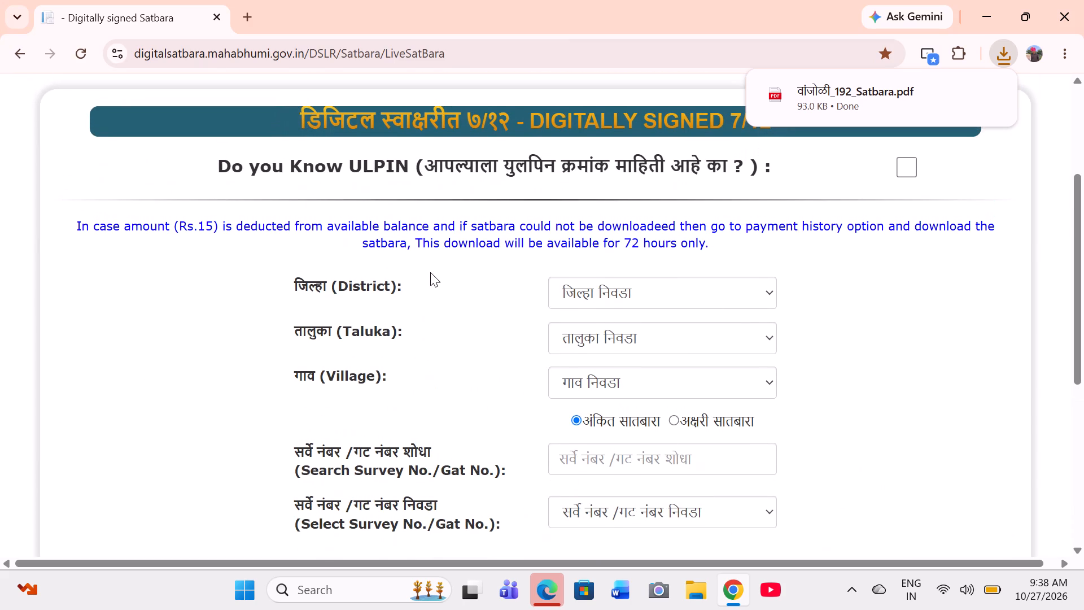
pyautogui.click(667, 288)
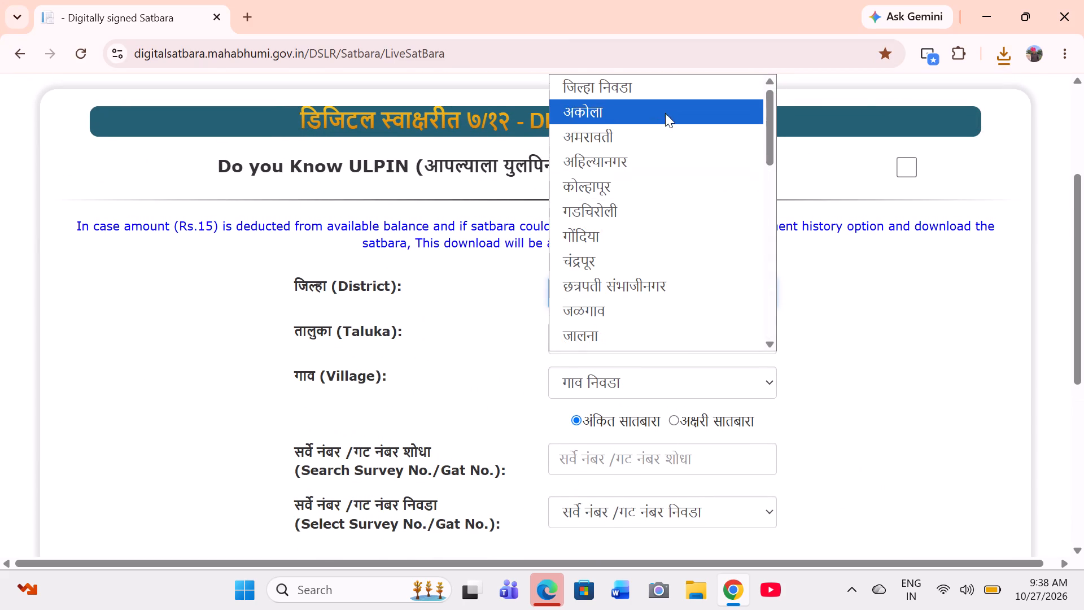
pyautogui.click(659, 162)
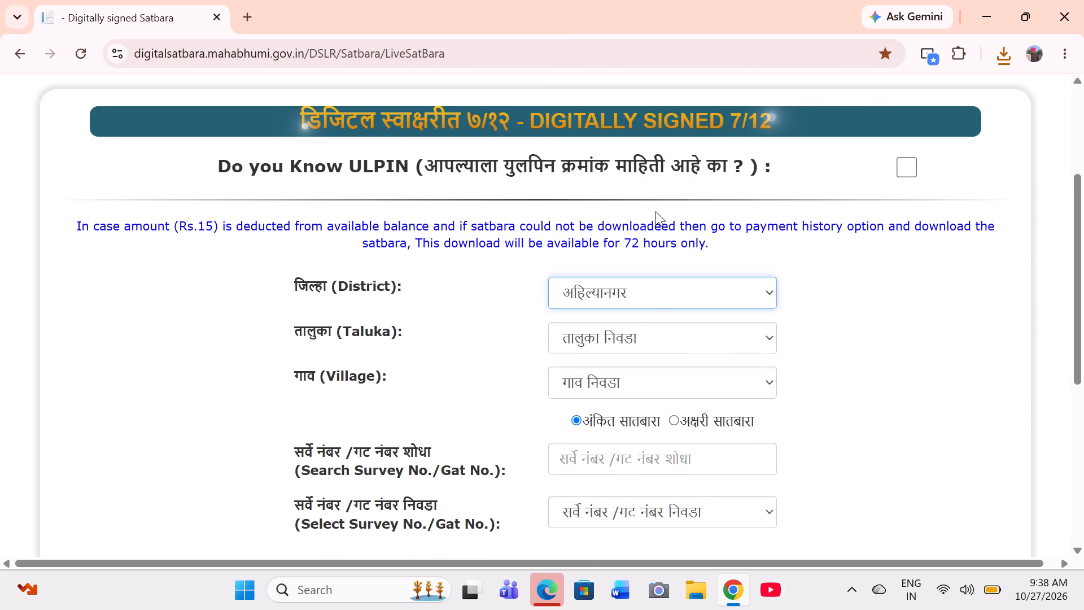
pyautogui.click(645, 334)
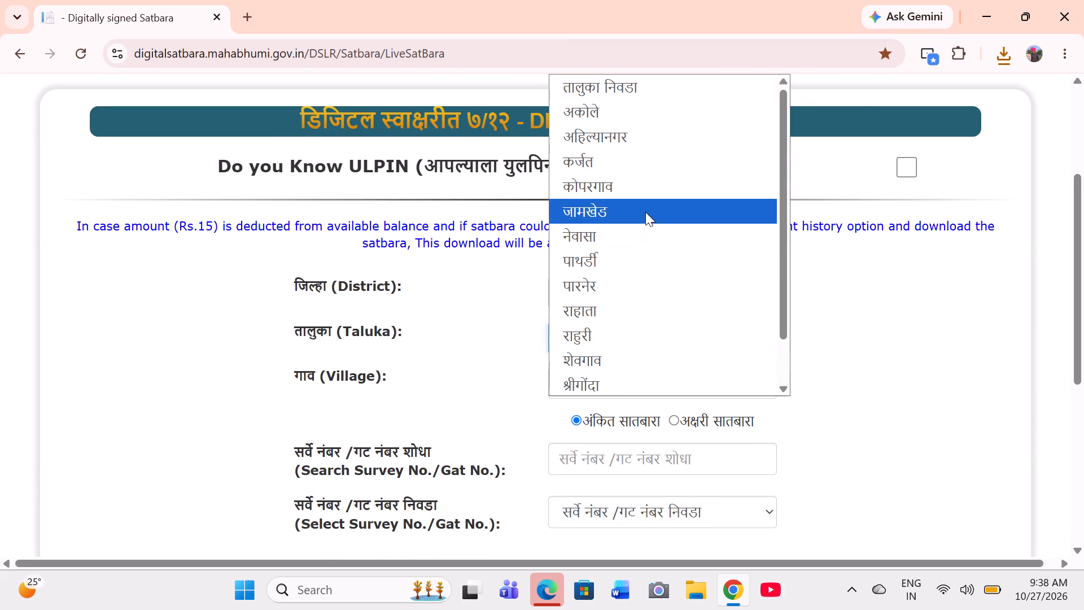
pyautogui.click(633, 230)
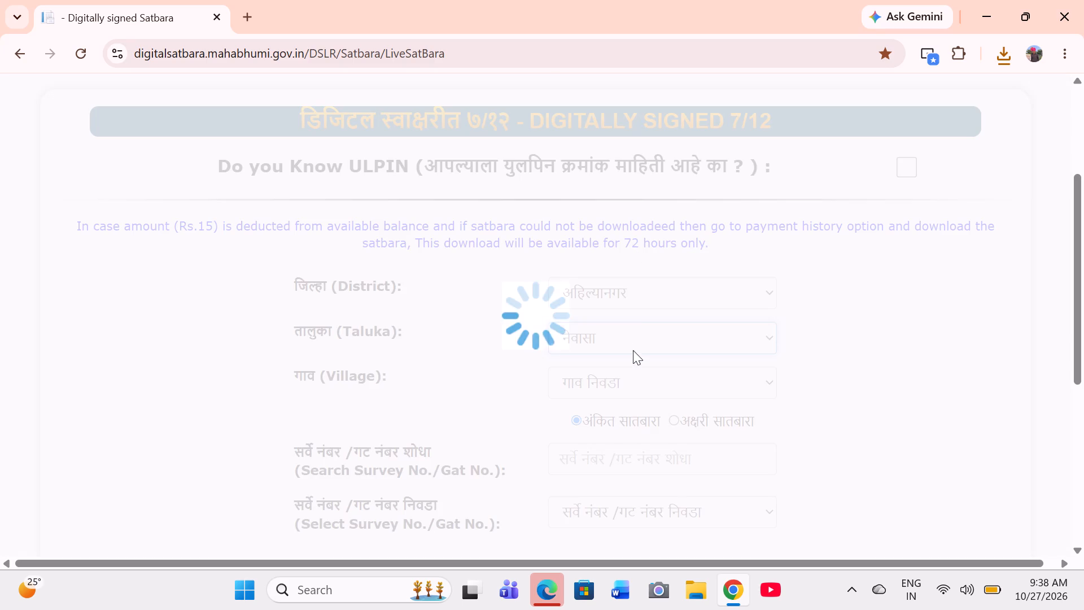
pyautogui.click(627, 383)
pyautogui.scroll(-10, 627, 383)
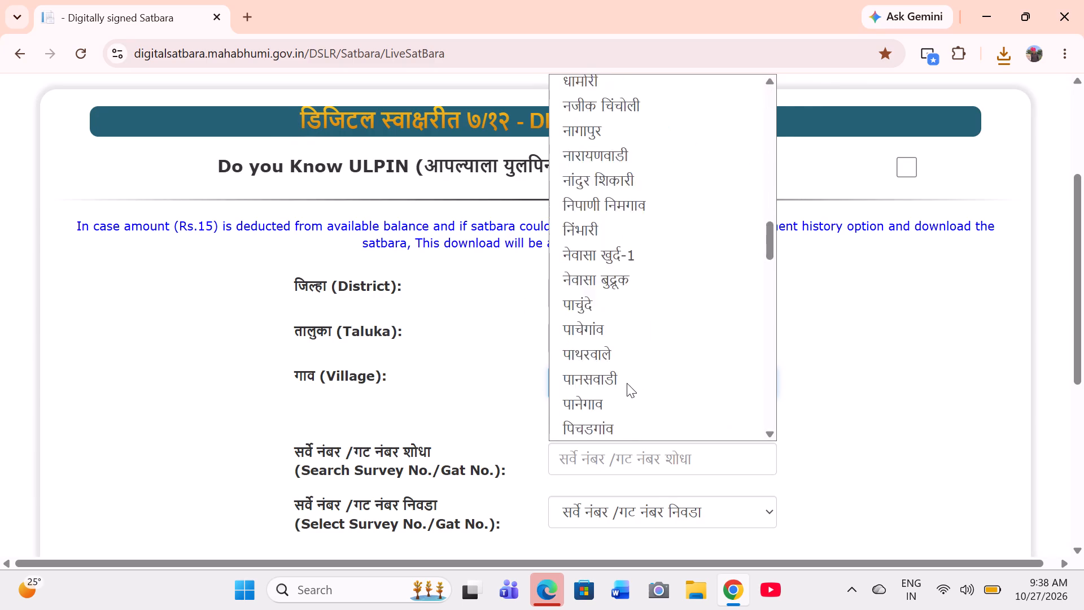
pyautogui.scroll(-9, 627, 383)
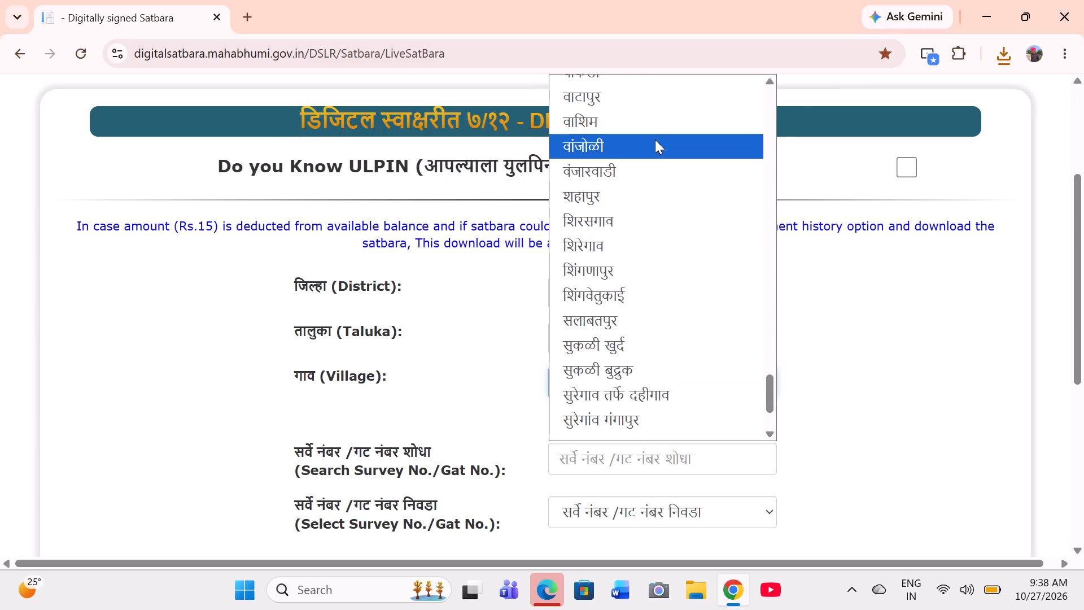
pyautogui.click(655, 140)
# Start the survey/gat number search for the second satbara.
pyautogui.click(644, 467)
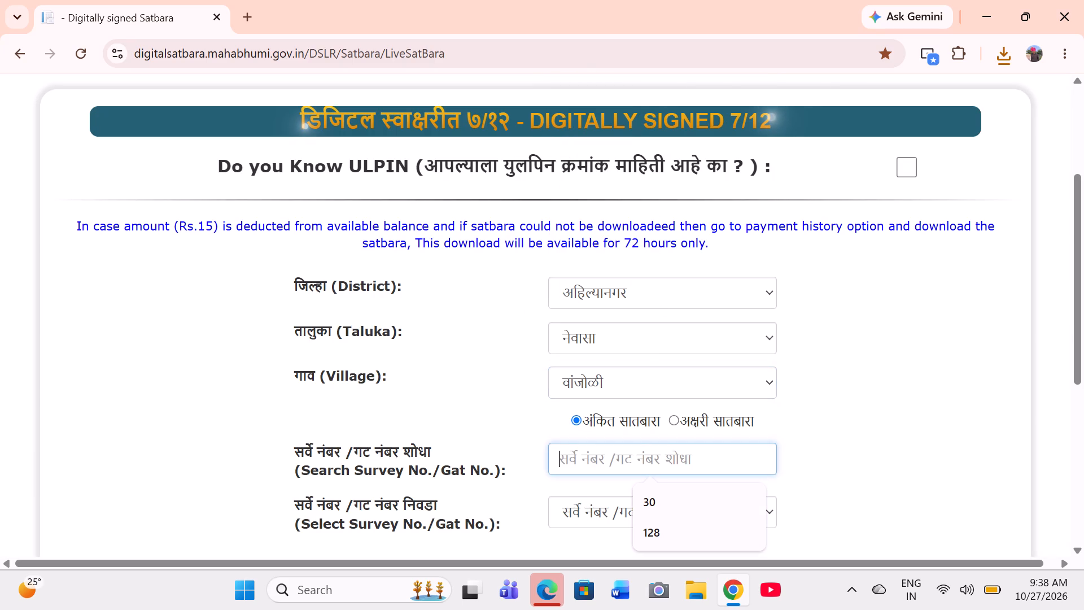
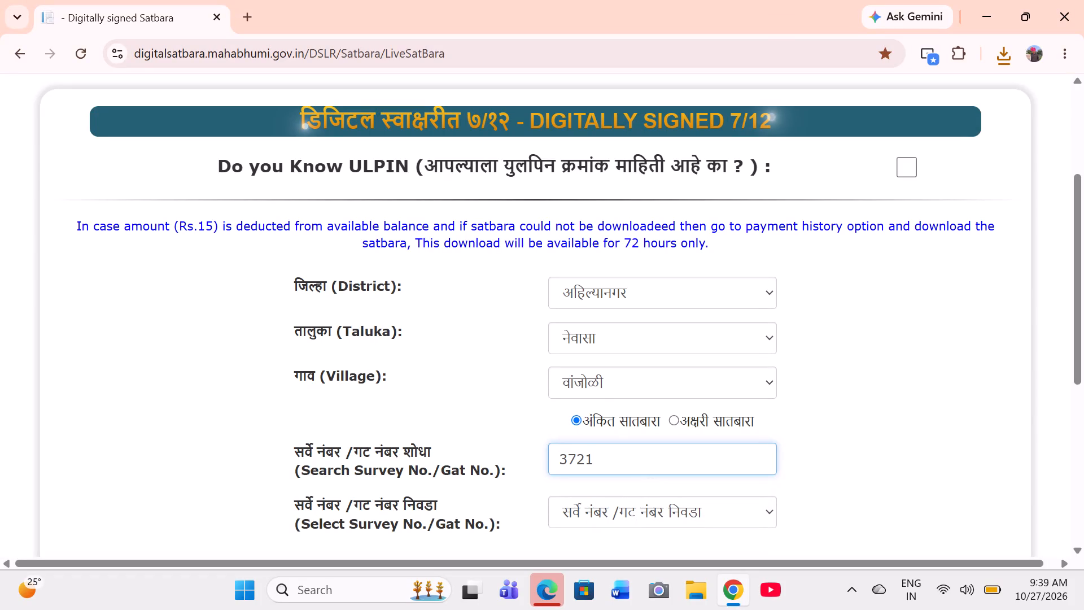
pyautogui.press('BackSpace')
pyautogui.press('BackSpace')
pyautogui.press('1')
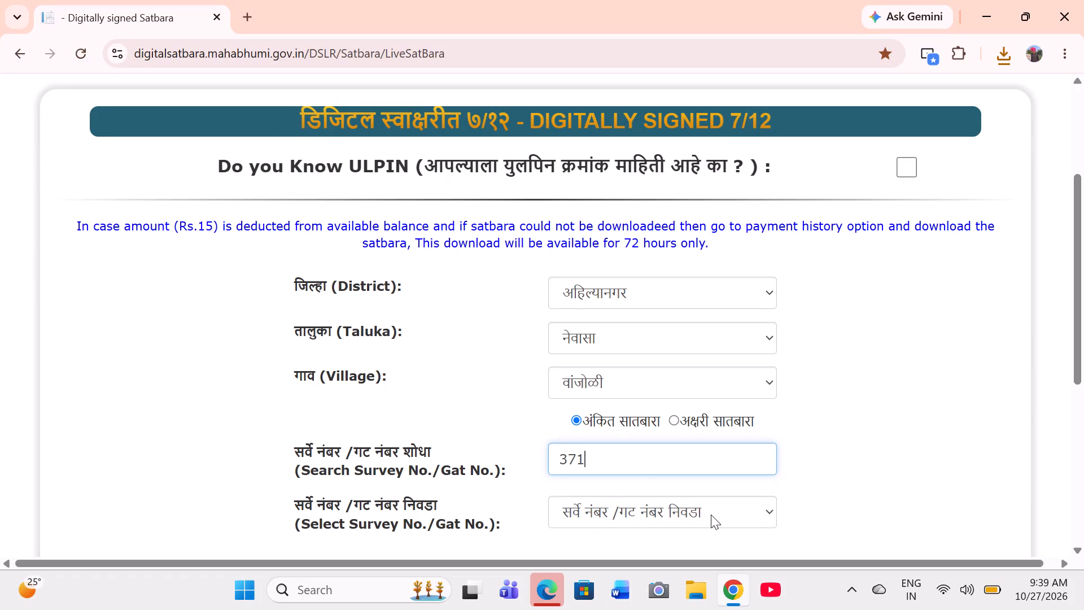
pyautogui.click(710, 515)
pyautogui.scroll(-1, 806, 493)
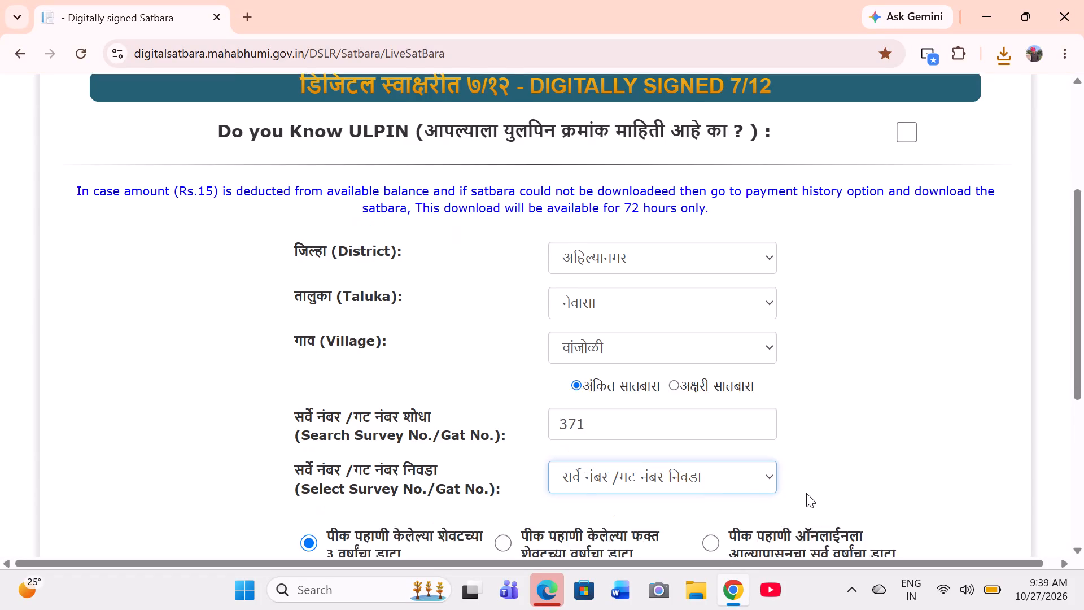
pyautogui.scroll(-1, 806, 493)
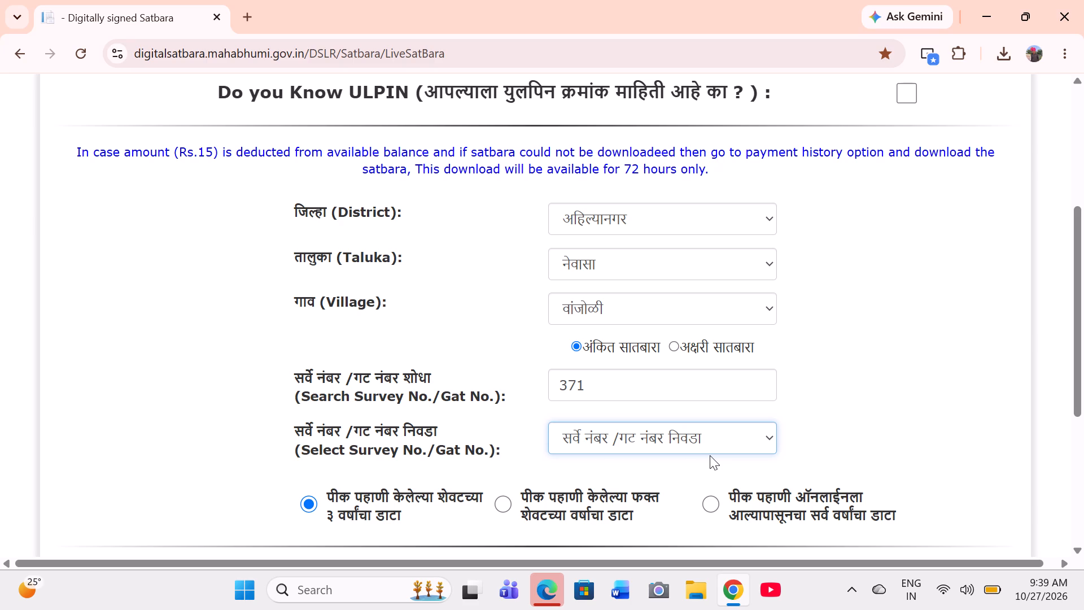
pyautogui.click(709, 447)
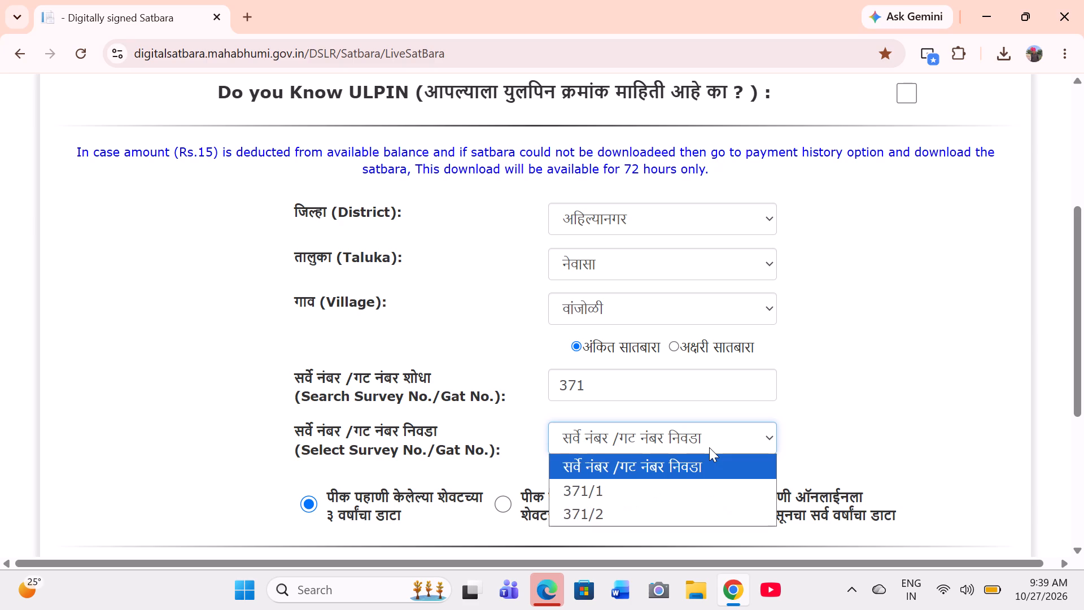
pyautogui.click(670, 499)
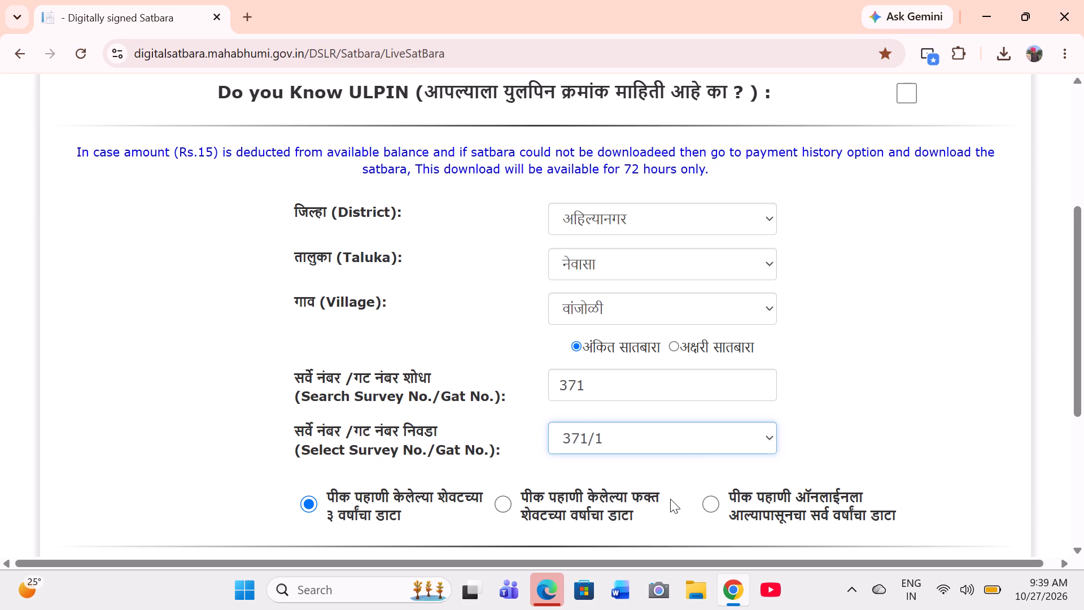
pyautogui.scroll(-1, 670, 499)
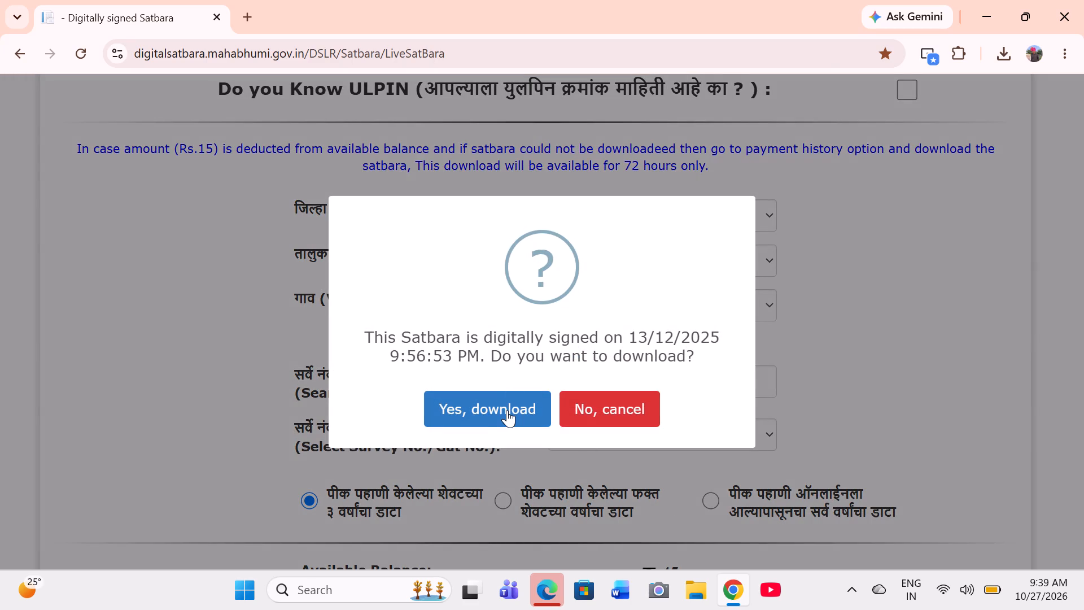
pyautogui.click(507, 410)
# Download the 371/1 satbara against the available balance and save the PDF in the Downloads folder.
pyautogui.scroll(-2, 507, 410)
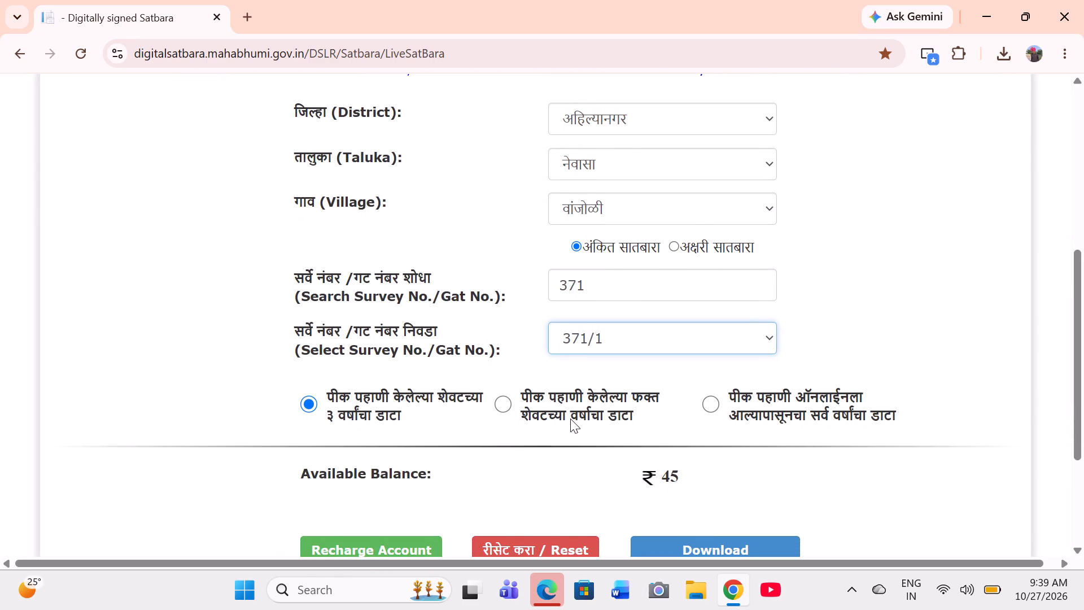
pyautogui.scroll(-1, 570, 419)
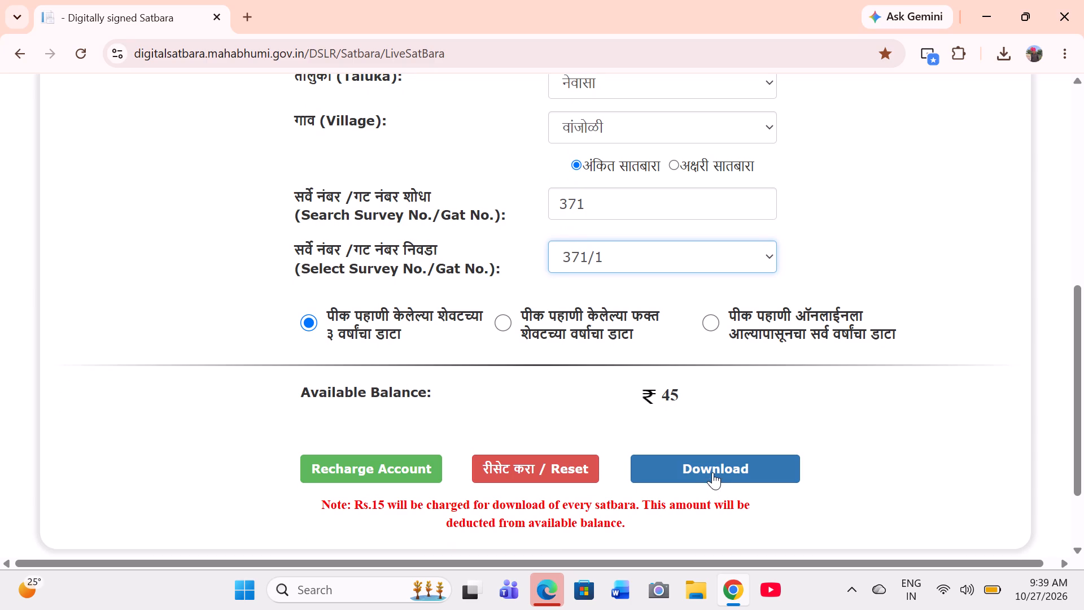
pyautogui.click(713, 472)
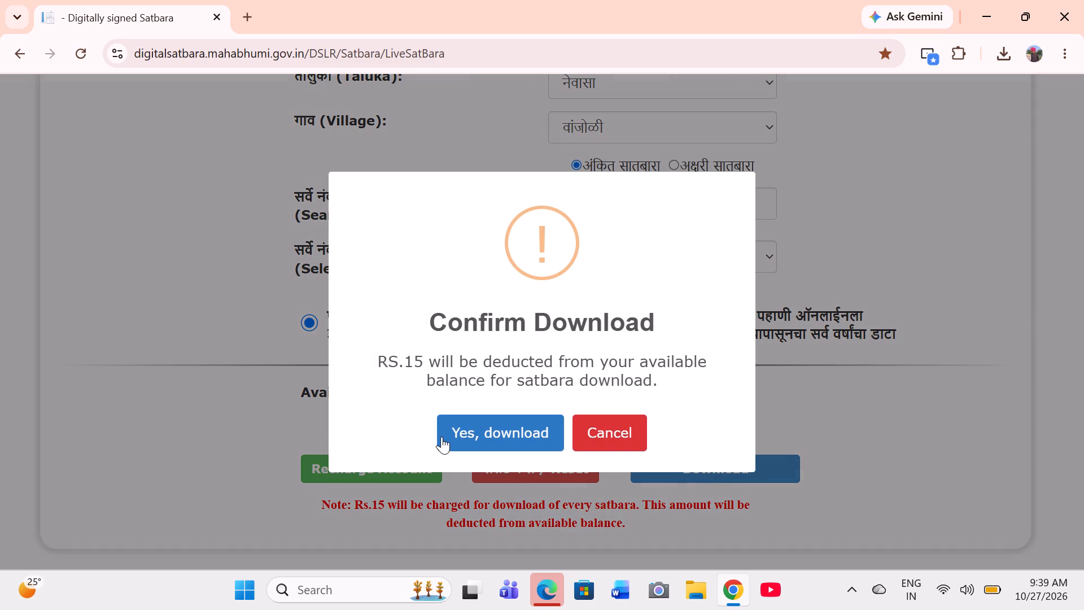
pyautogui.click(455, 437)
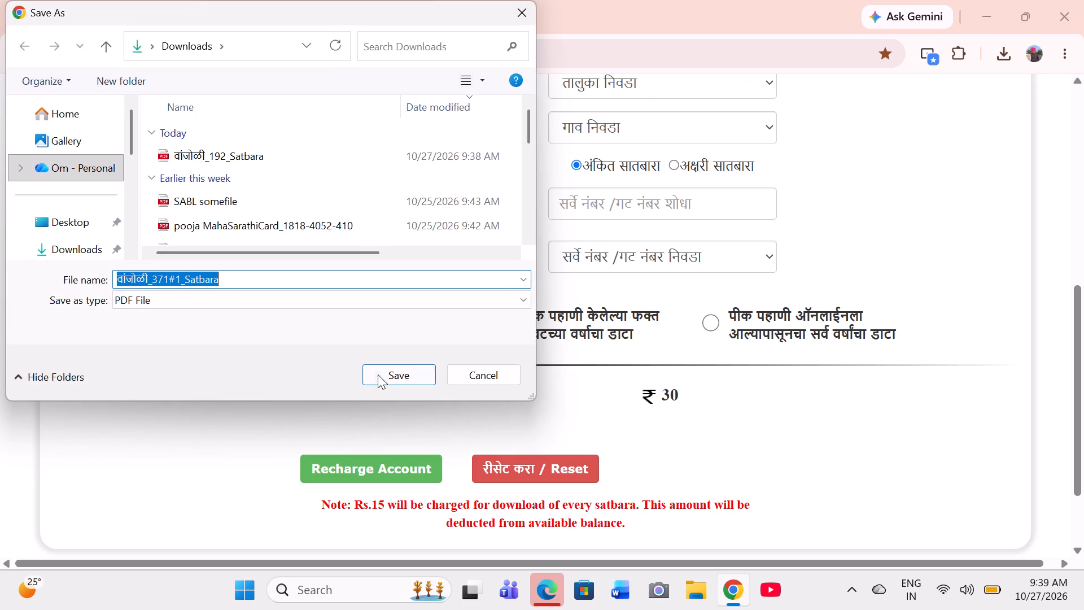
pyautogui.click(378, 374)
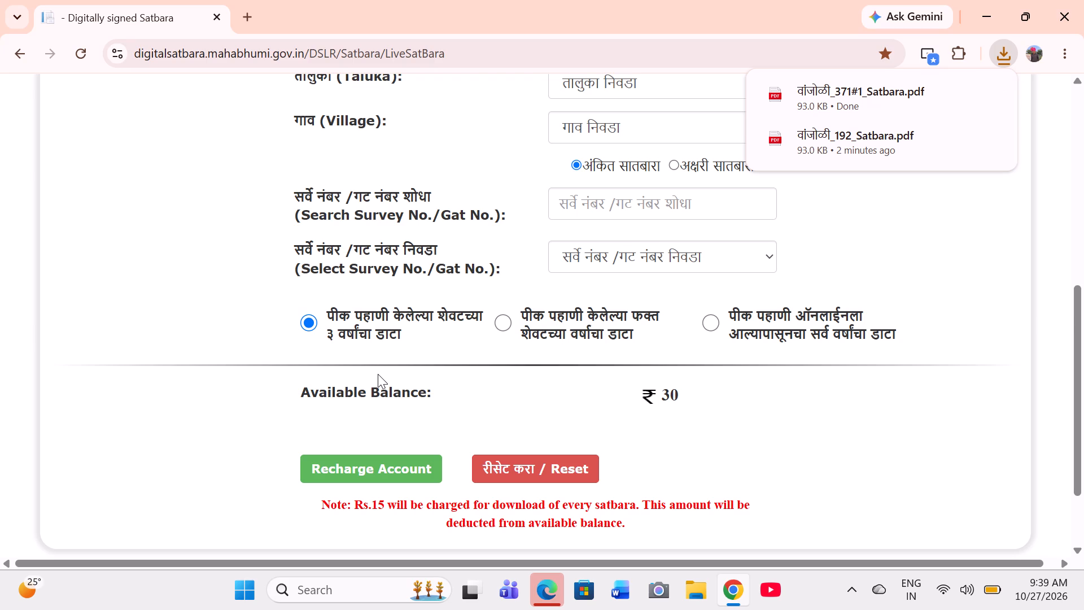
# Set the district to अहिल्यानगर and the taluka to नेवासा in the 7/12 form for a third satbara.
pyautogui.scroll(2, 378, 374)
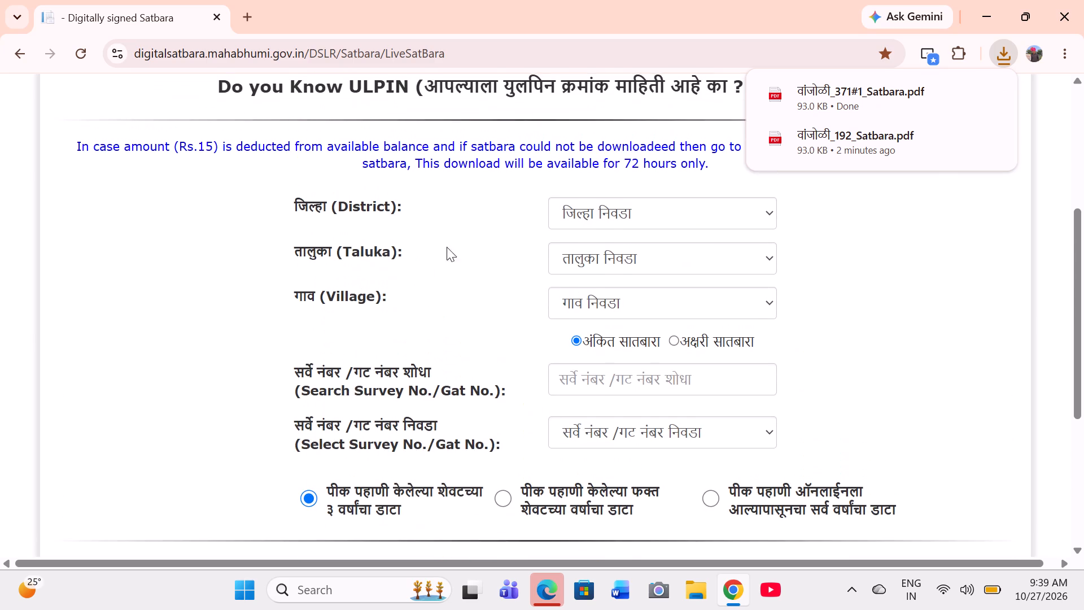
pyautogui.click(631, 213)
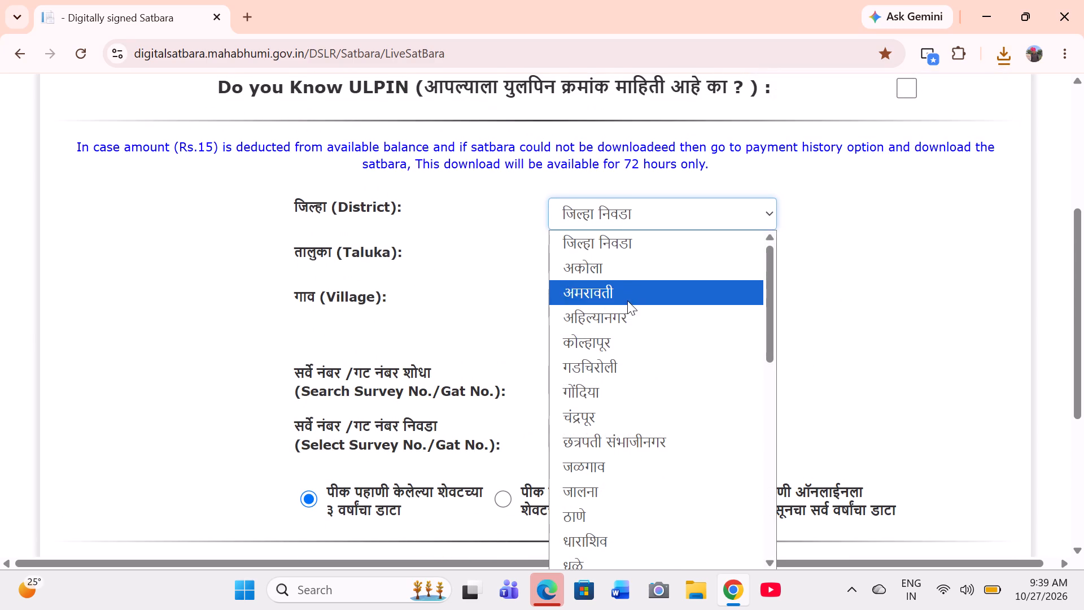
pyautogui.click(632, 321)
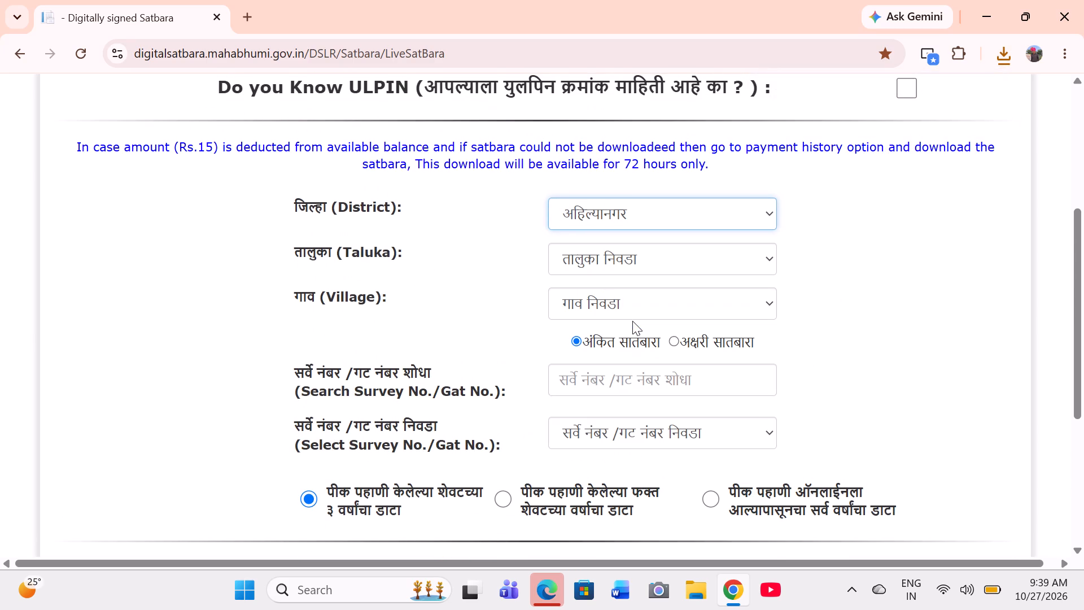
pyautogui.click(655, 263)
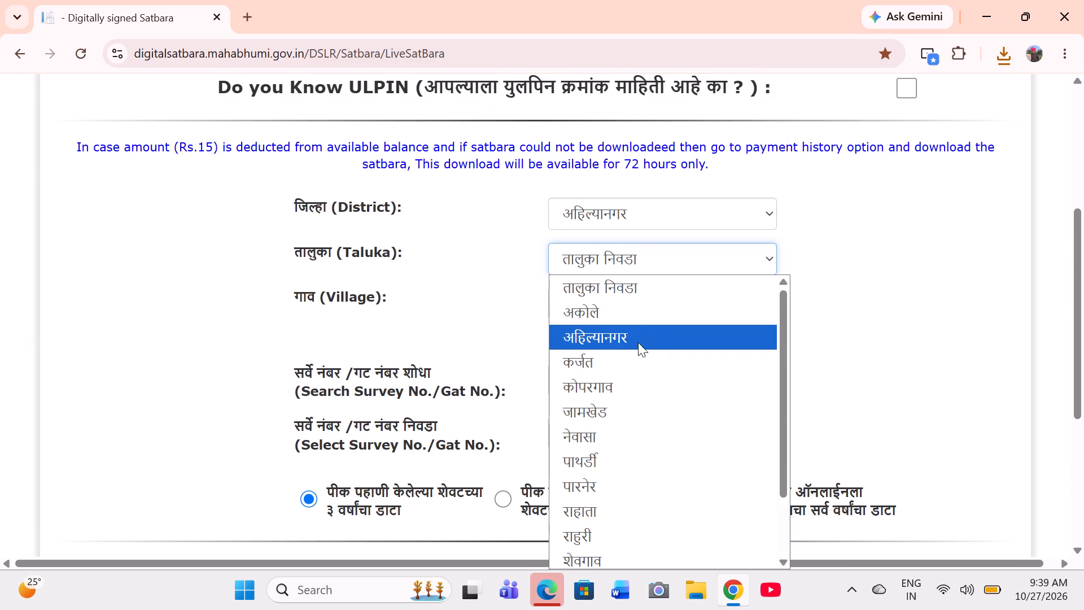
pyautogui.click(612, 439)
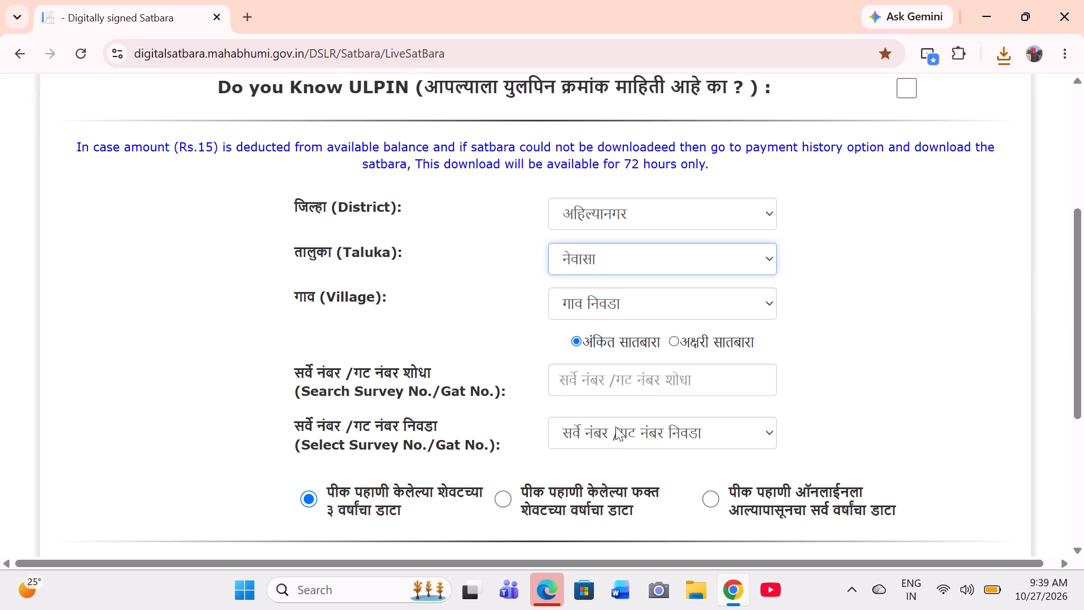
# Set the village to वांजोळी for the third satbara.
pyautogui.click(646, 379)
pyautogui.click(653, 320)
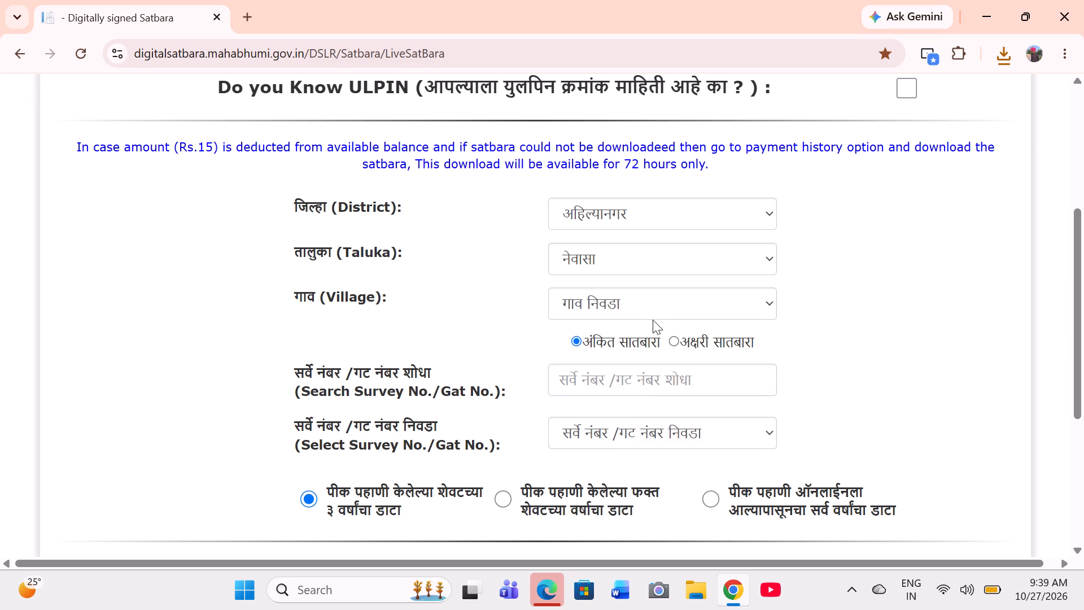
pyautogui.click(654, 302)
pyautogui.scroll(-7, 654, 302)
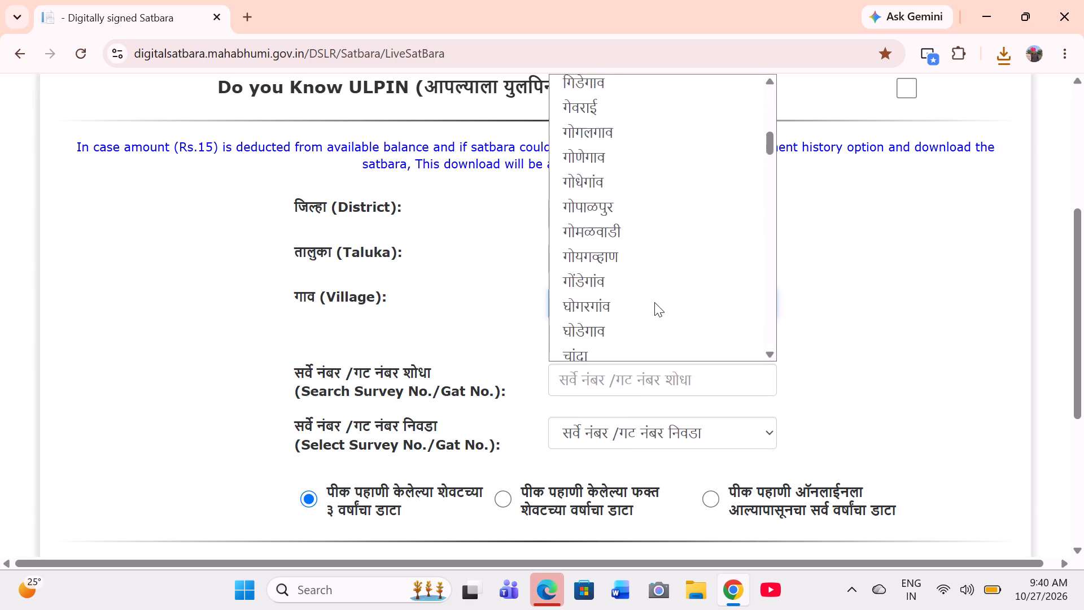
pyautogui.scroll(-19, 654, 302)
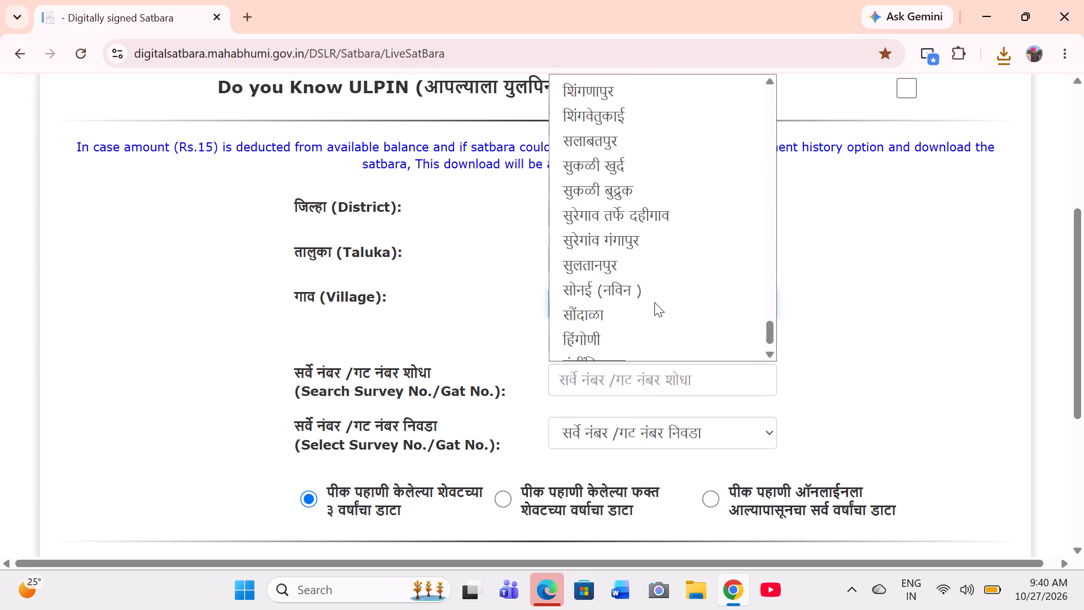
pyautogui.scroll(-1, 654, 302)
pyautogui.scroll(1, 649, 362)
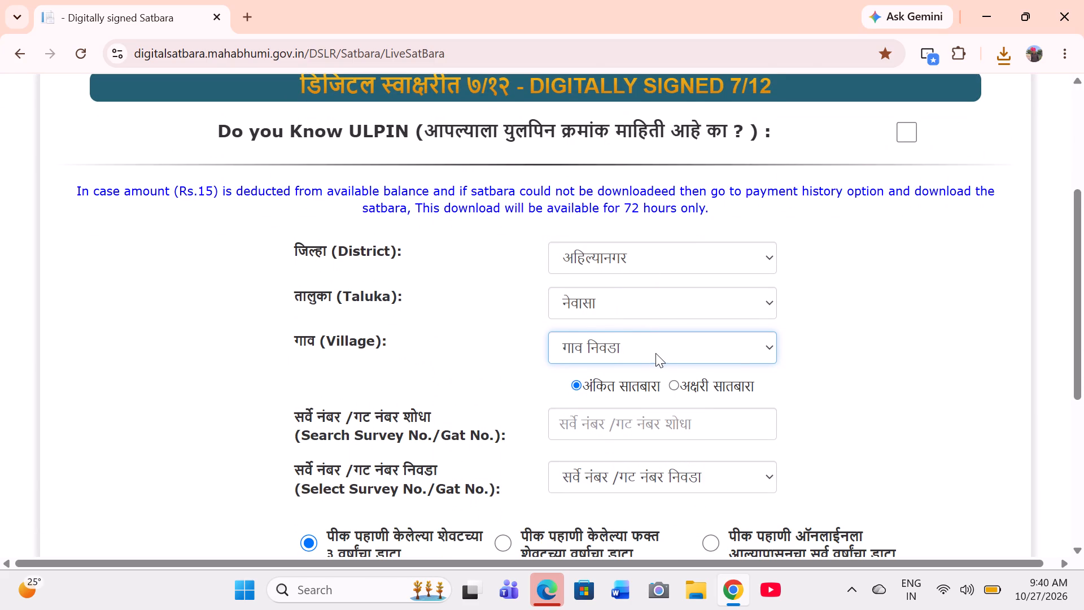
pyautogui.click(655, 353)
pyautogui.scroll(-5, 676, 221)
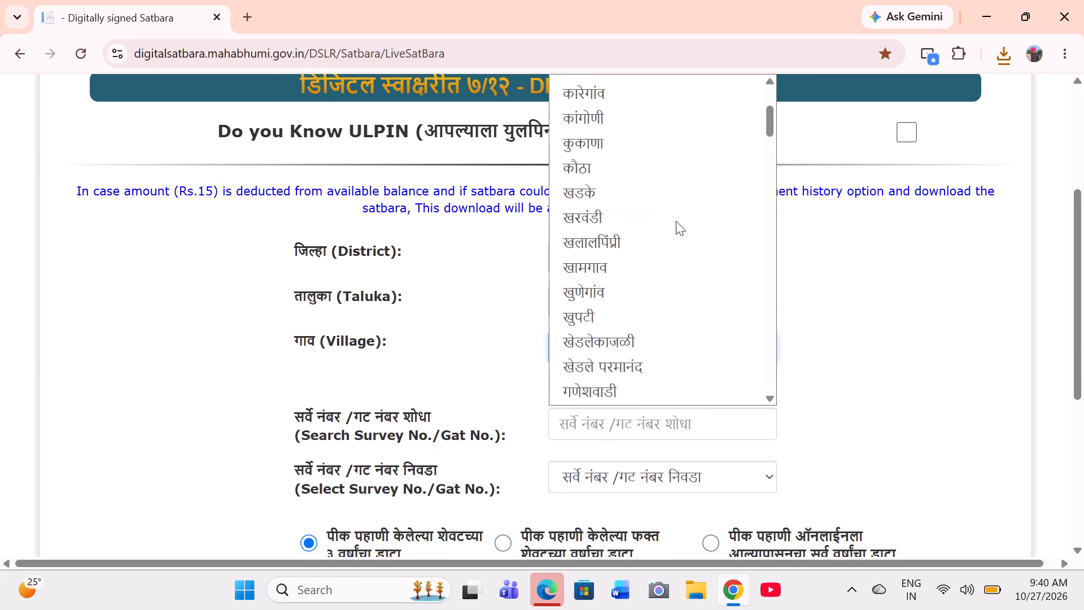
pyautogui.scroll(-12, 676, 221)
pyautogui.scroll(3, 676, 221)
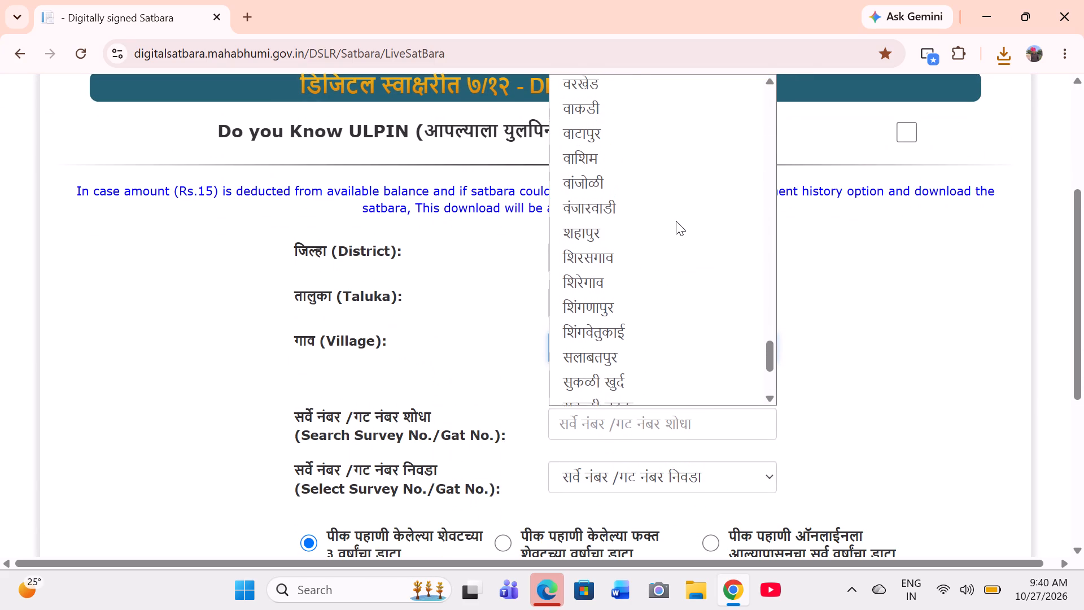
pyautogui.scroll(1, 676, 221)
pyautogui.click(635, 190)
# Search for survey/gat number 44, select 44 and agree to download its digitally signed satbara.
pyautogui.scroll(-1, 600, 342)
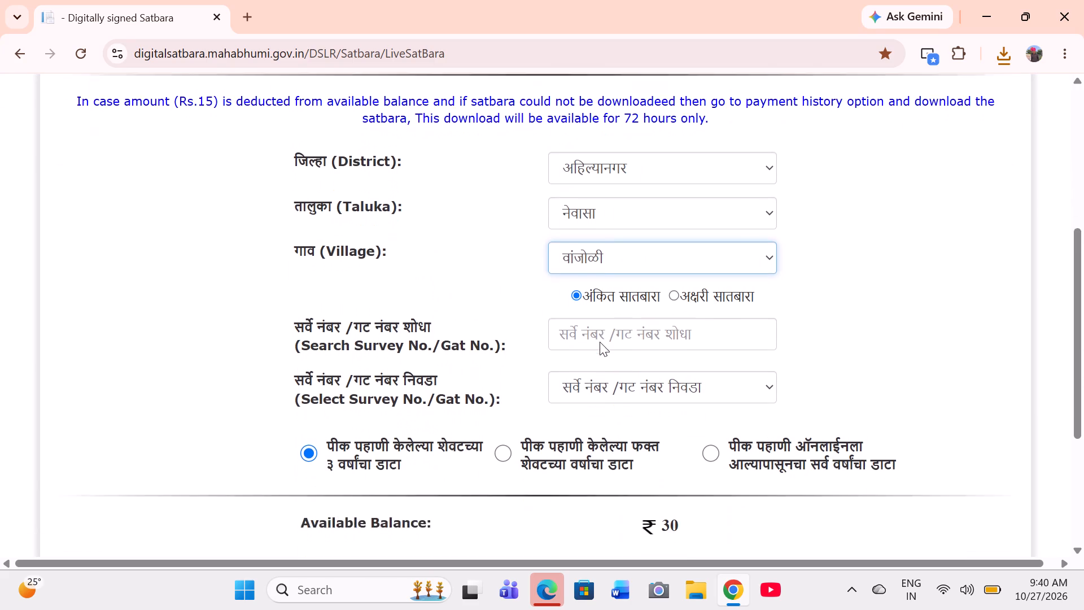
pyautogui.scroll(-1, 600, 342)
pyautogui.click(621, 306)
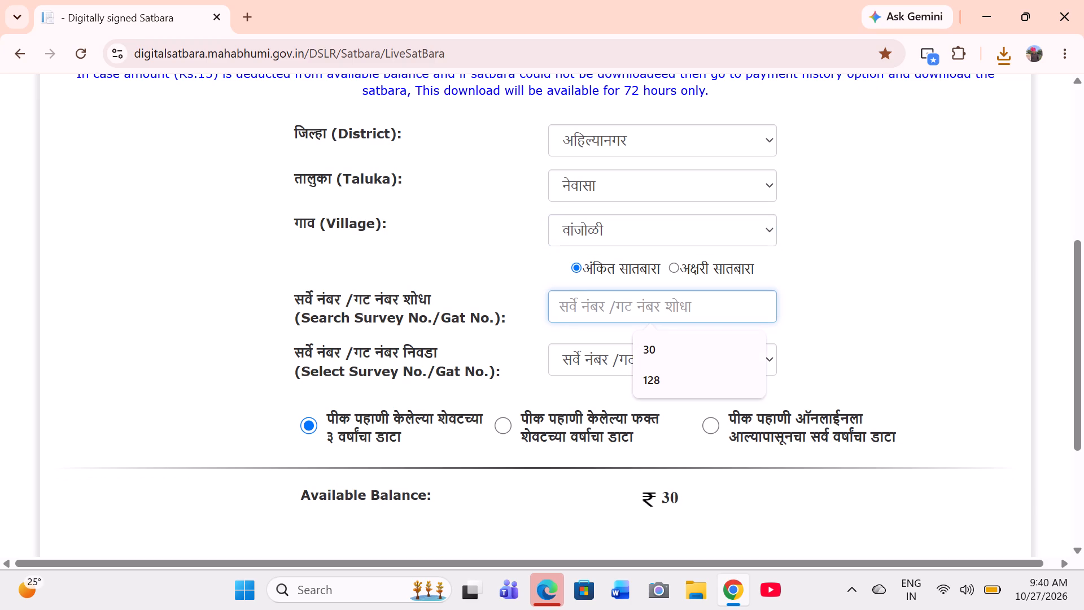
pyautogui.write('44')
pyautogui.click(640, 362)
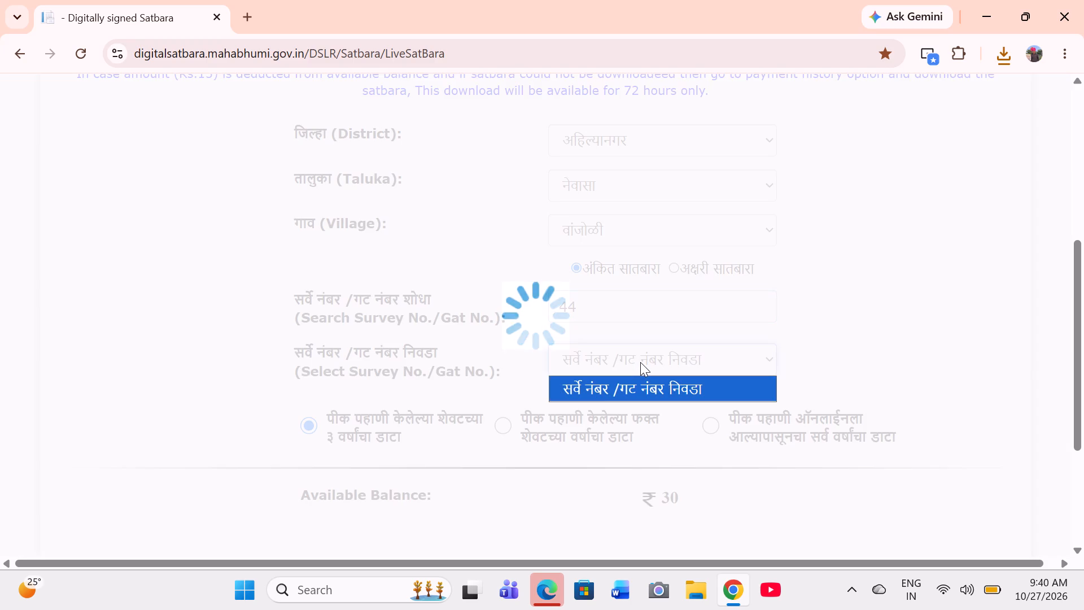
pyautogui.click(623, 411)
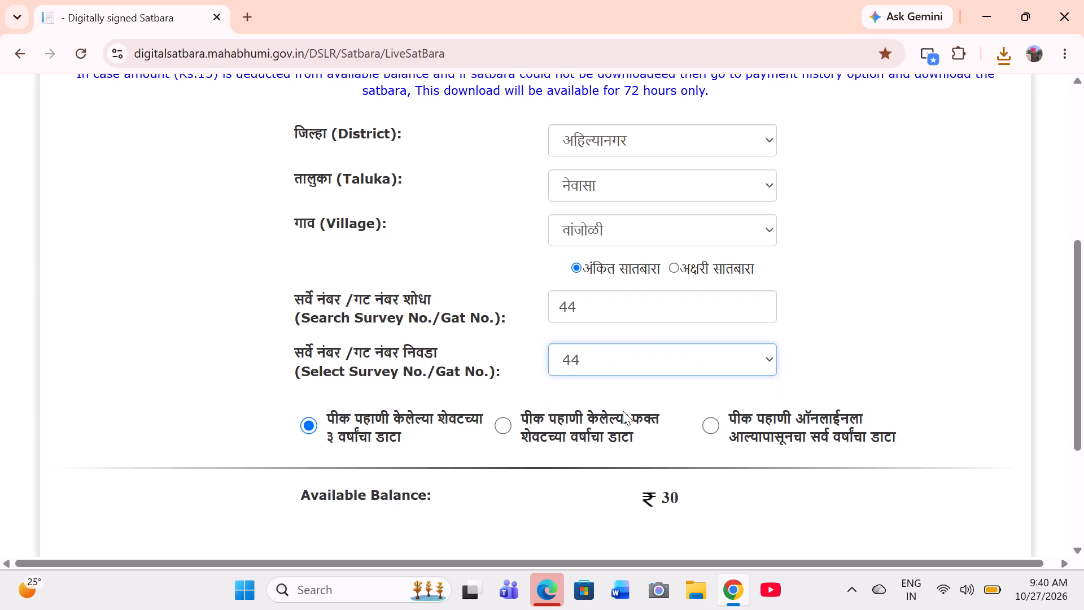
pyautogui.scroll(-2, 623, 411)
pyautogui.click(496, 405)
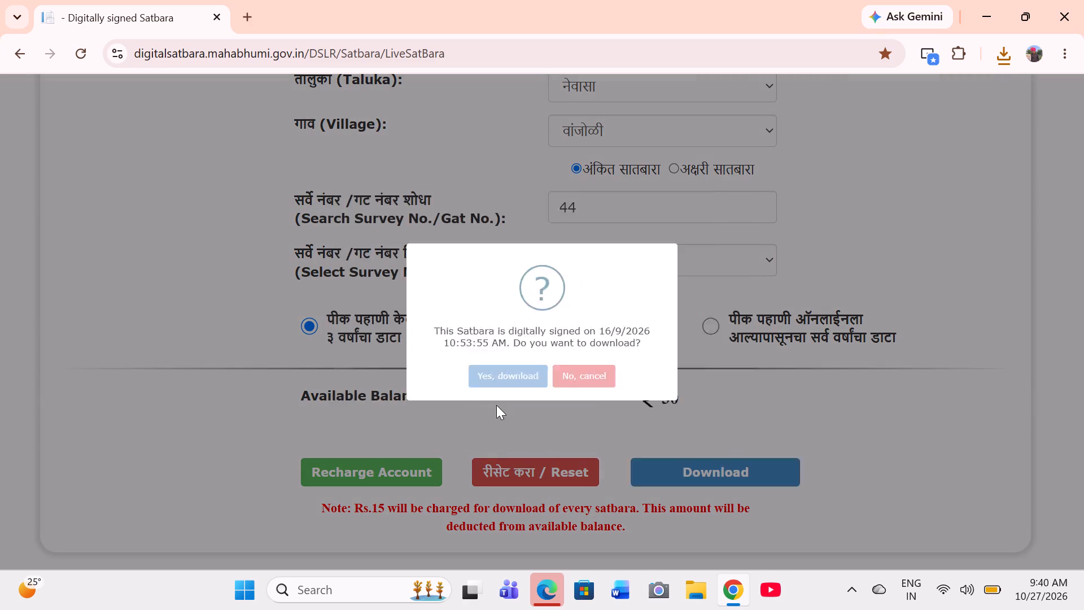
# Download the satbara for number 44 against the available balance and save the PDF in the Downloads folder.
pyautogui.click(744, 466)
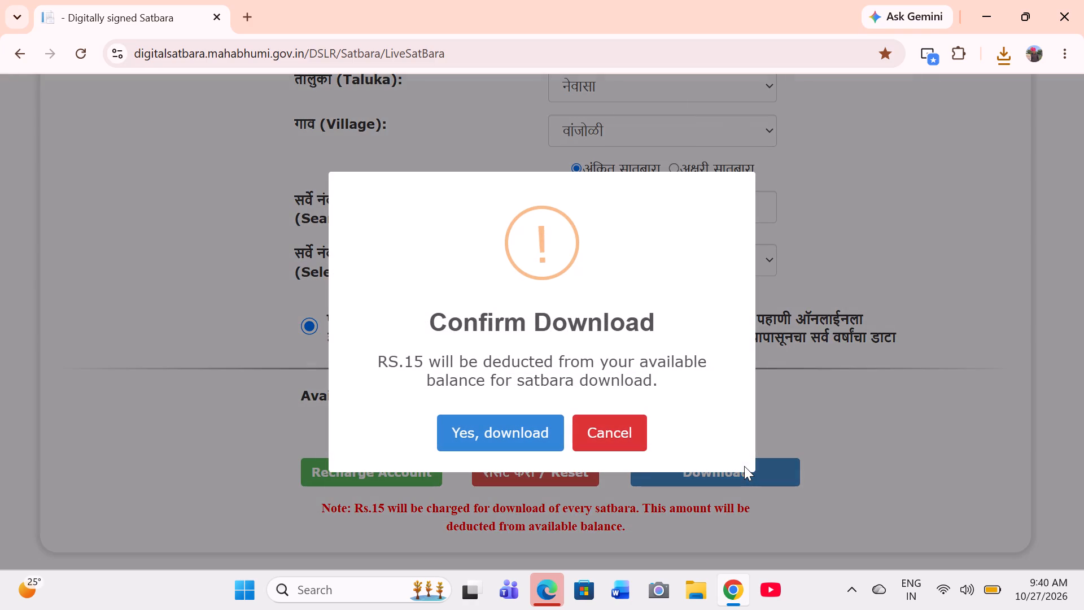
pyautogui.click(541, 441)
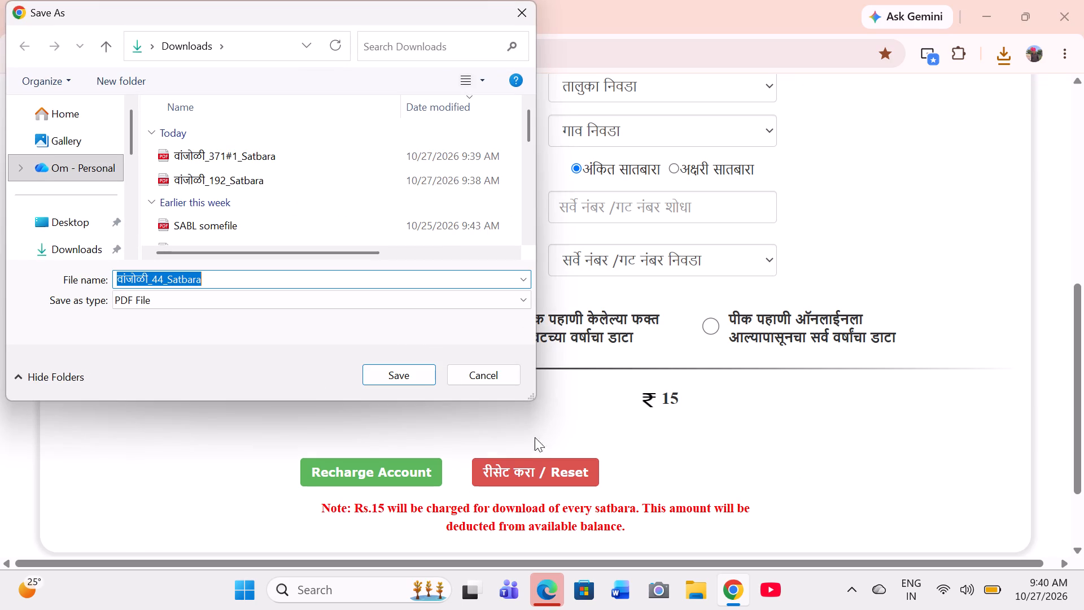
pyautogui.click(421, 380)
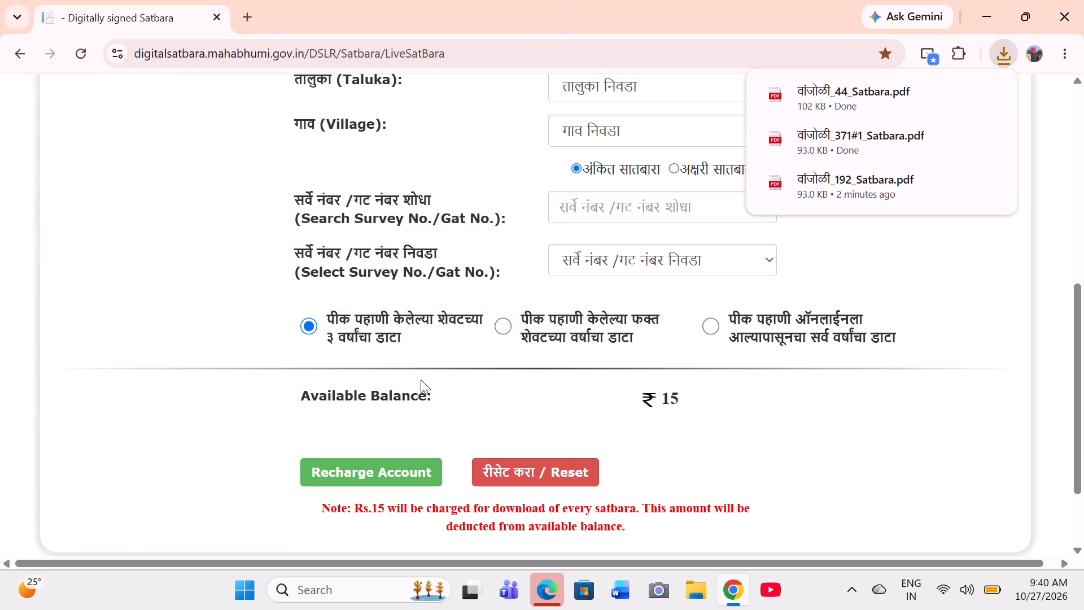
# Open the downloaded वांजोळी 192 satbara PDF and review the land and holder details on its pages.
pyautogui.scroll(6, 421, 380)
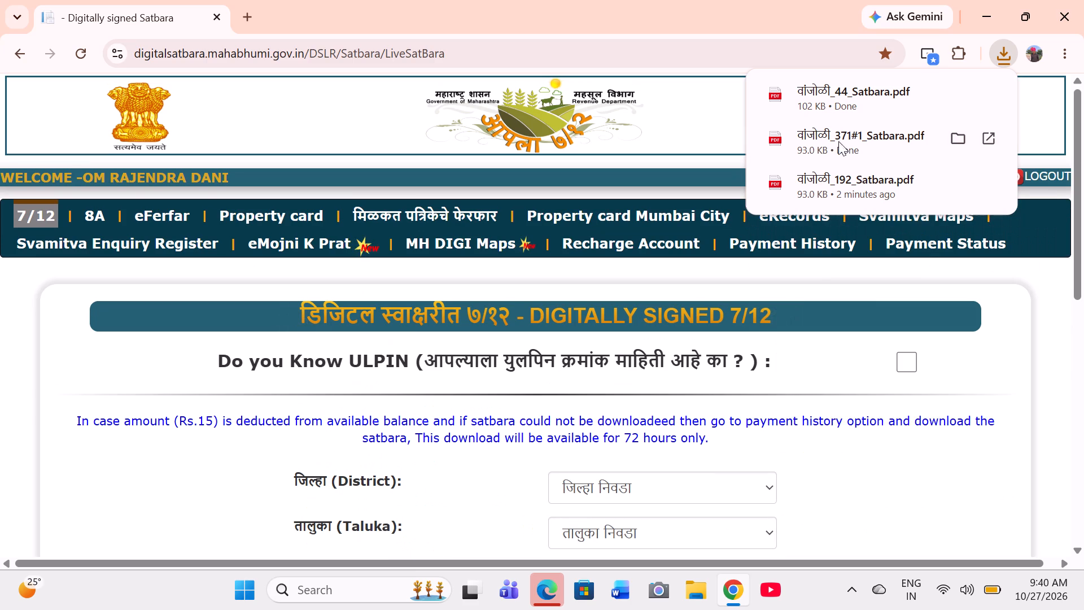
pyautogui.click(846, 183)
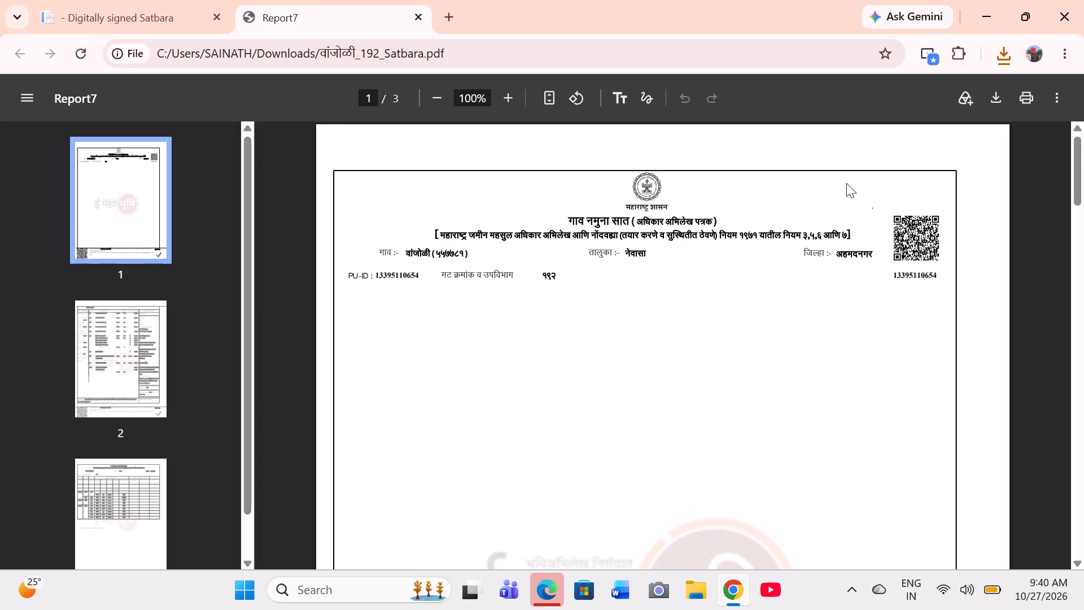
pyautogui.scroll(-7, 599, 317)
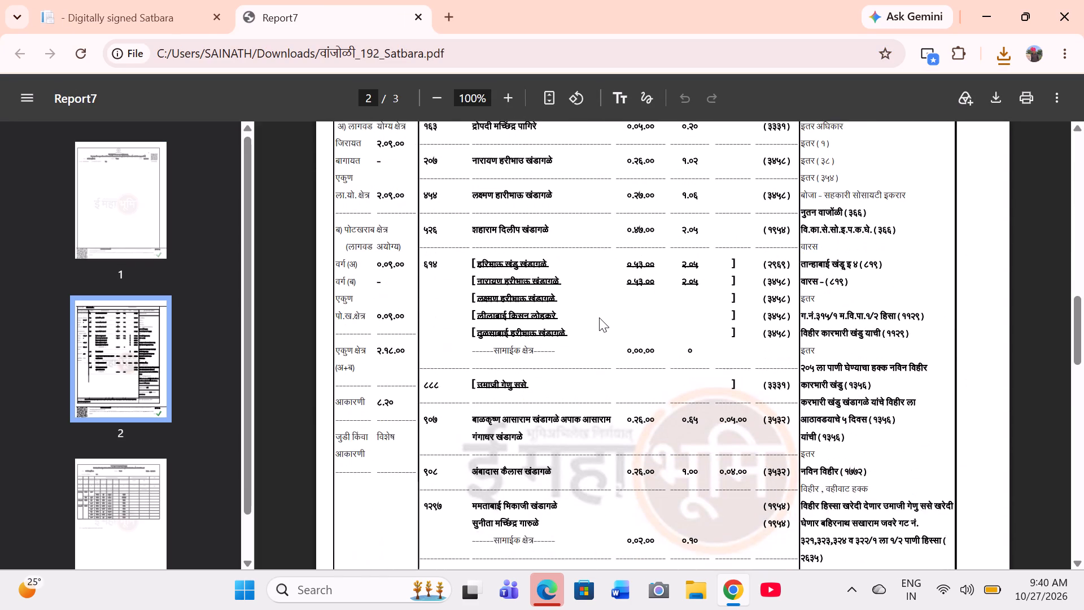
pyautogui.scroll(-1, 599, 317)
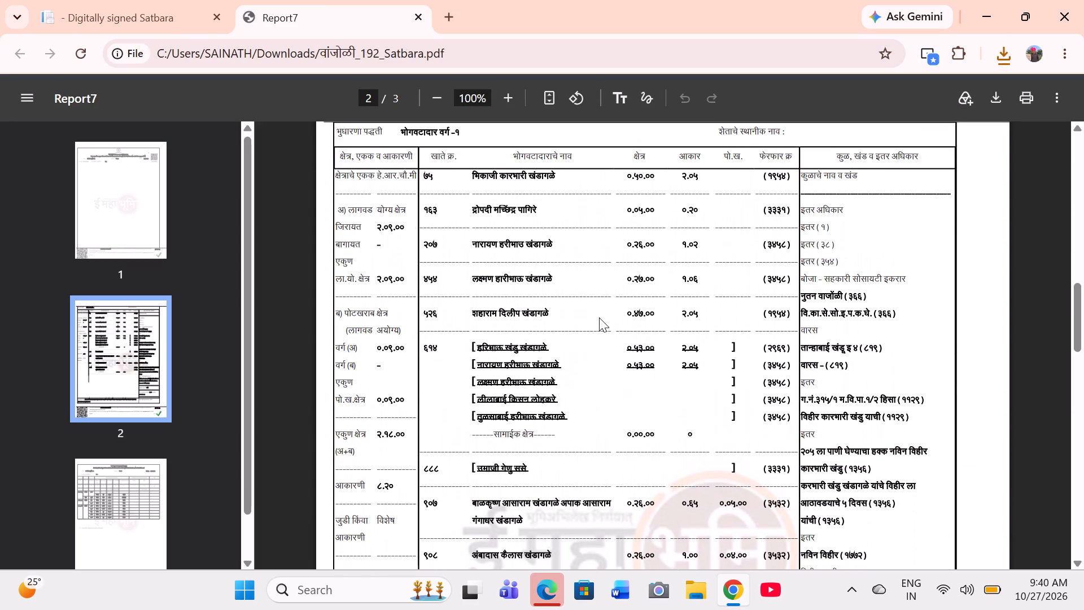
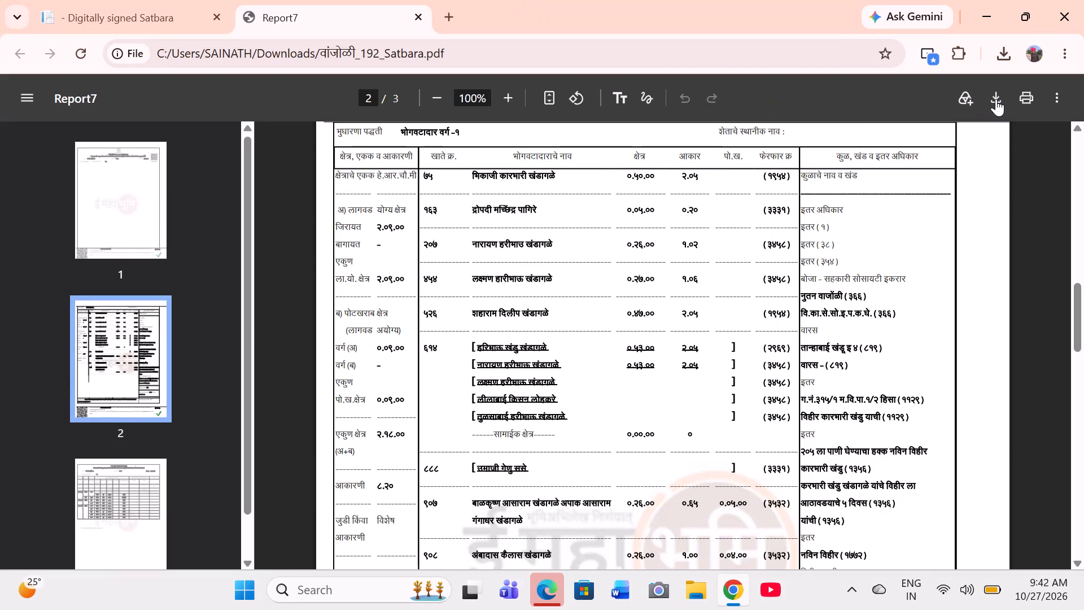
pyautogui.click(162, 5)
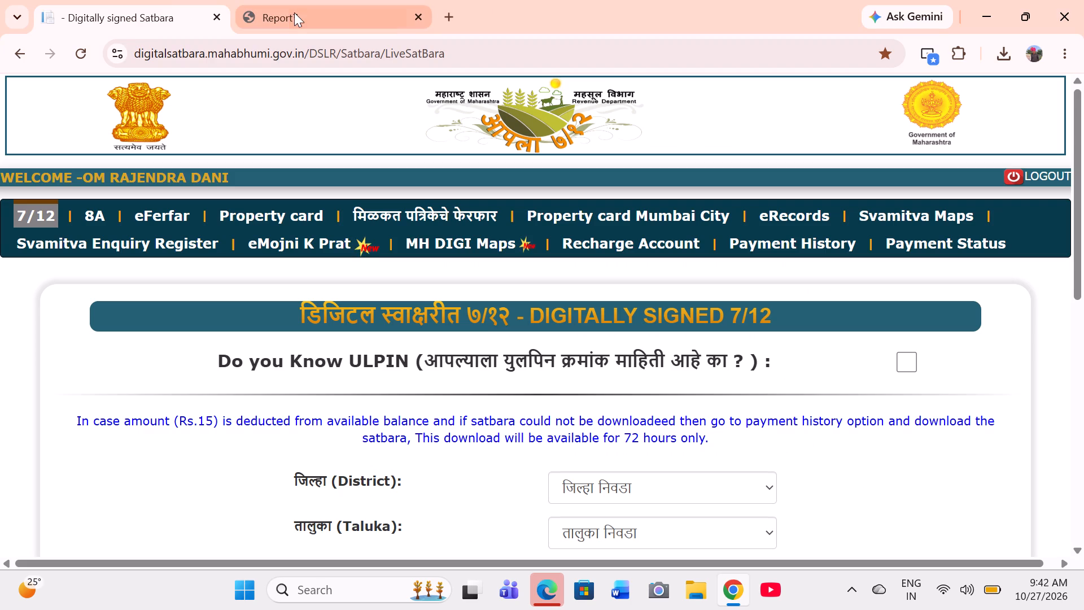
pyautogui.click(326, 20)
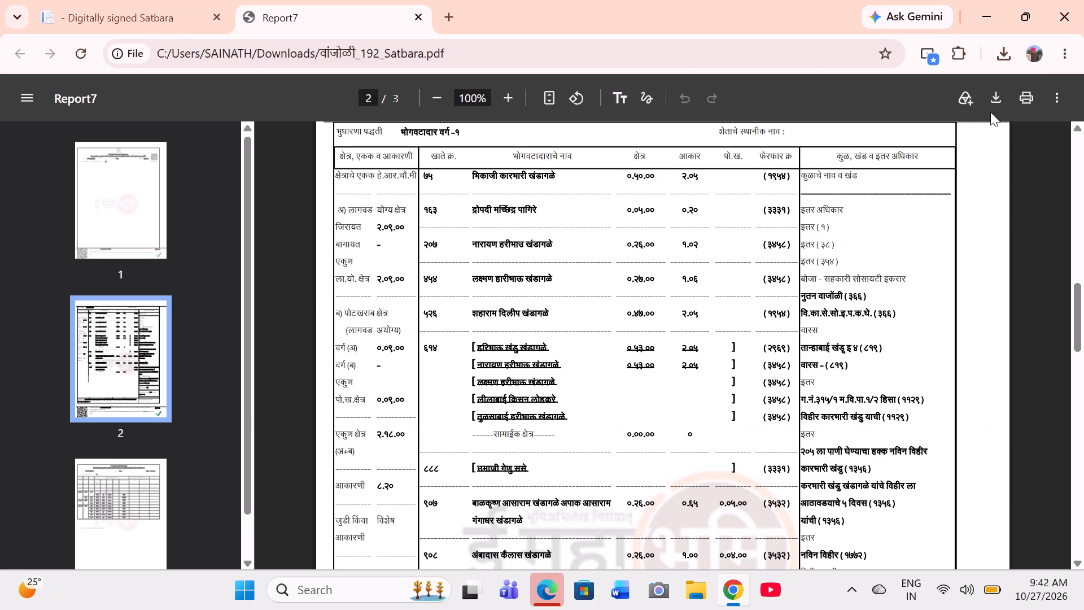
pyautogui.click(1067, 50)
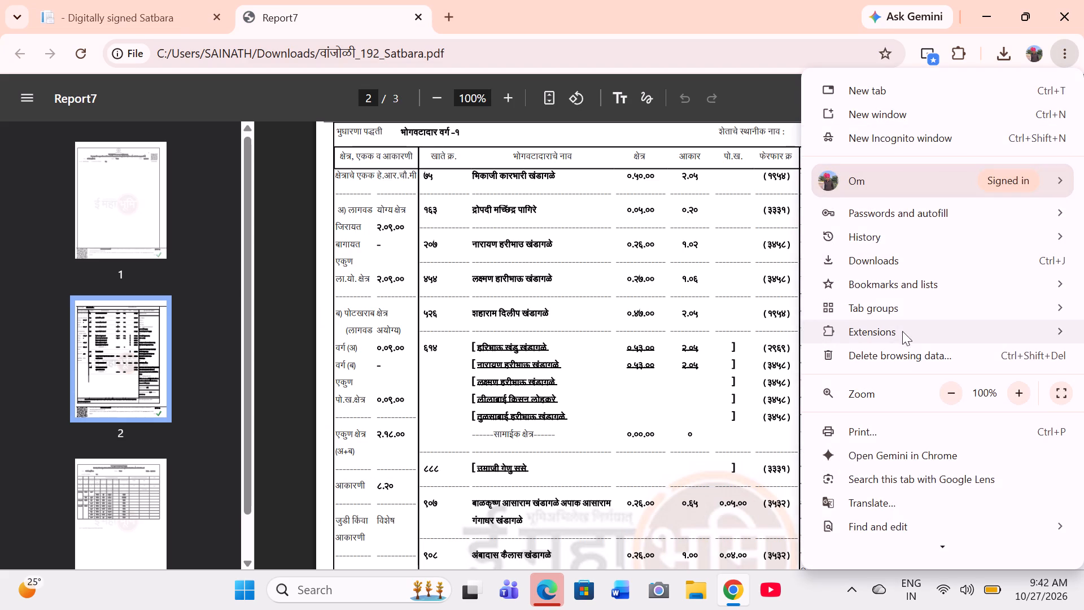
pyautogui.click(882, 258)
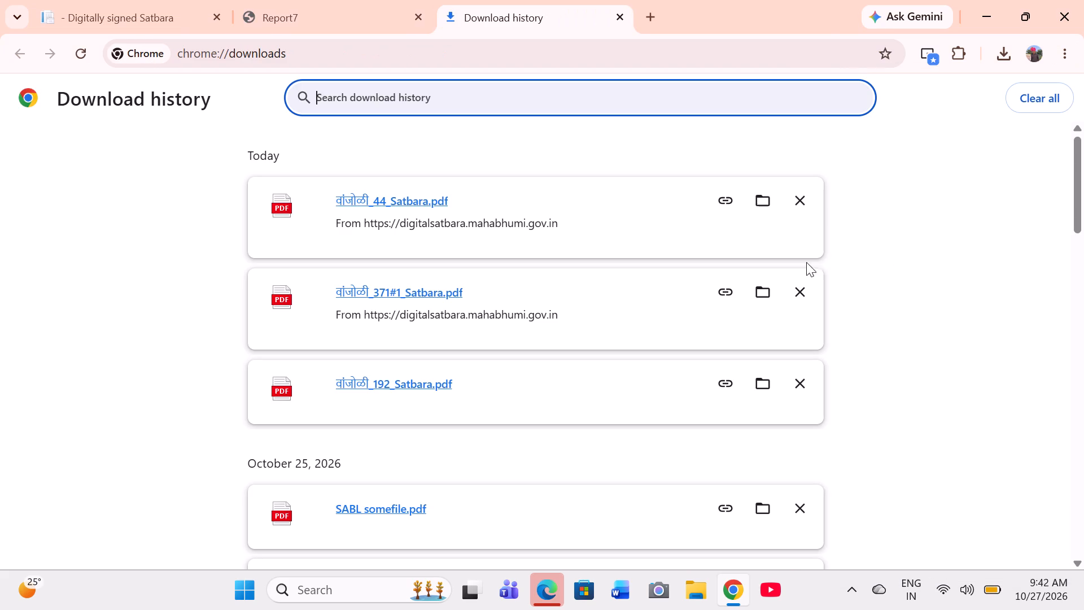
pyautogui.click(429, 292)
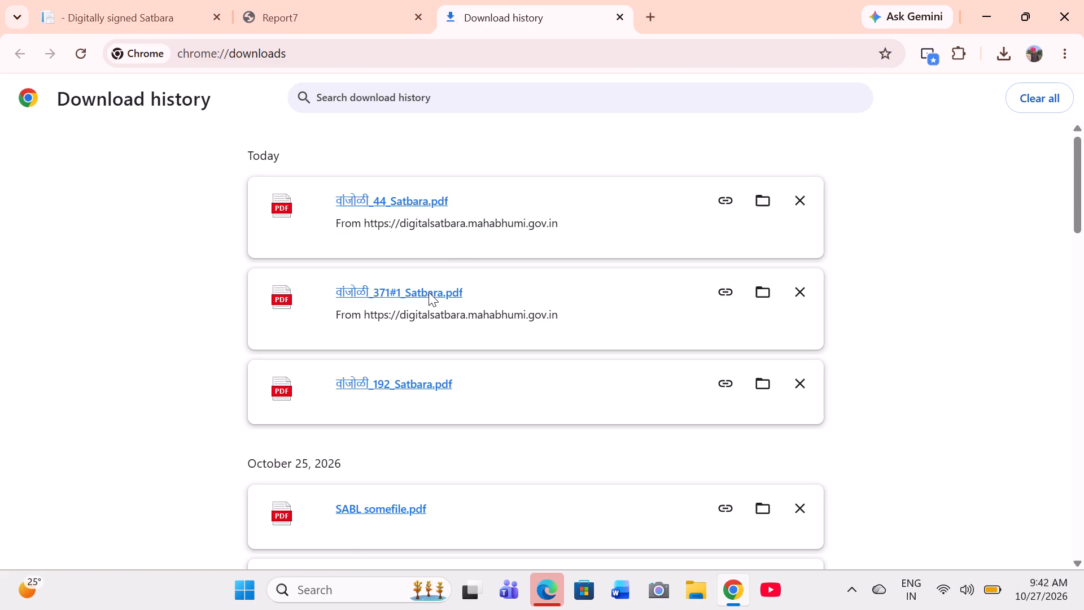
pyautogui.scroll(-3, 429, 292)
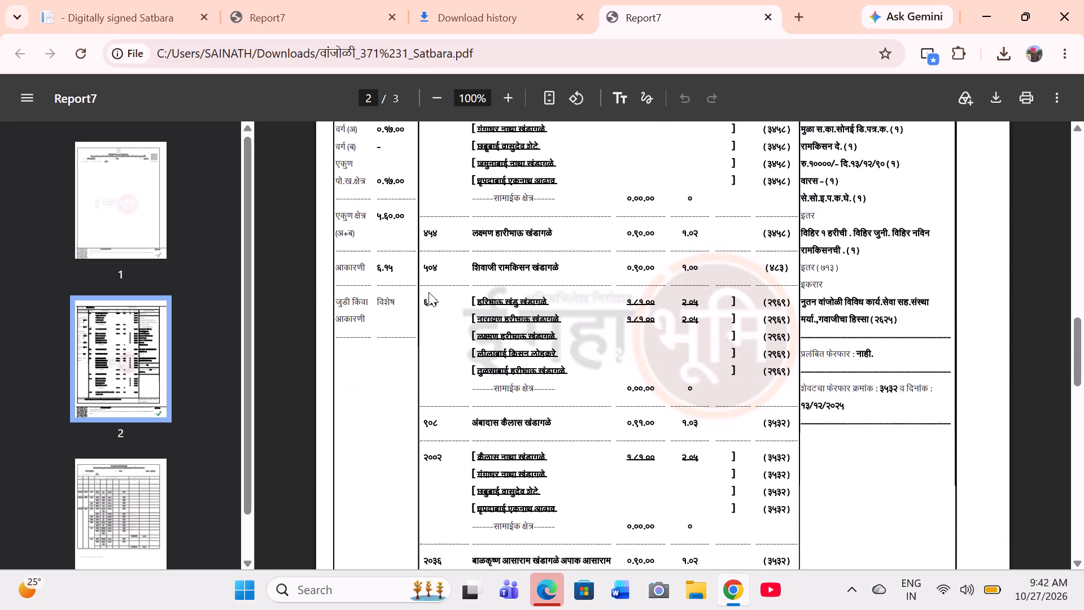
pyautogui.scroll(-3, 429, 292)
pyautogui.hscroll(1, 429, 292)
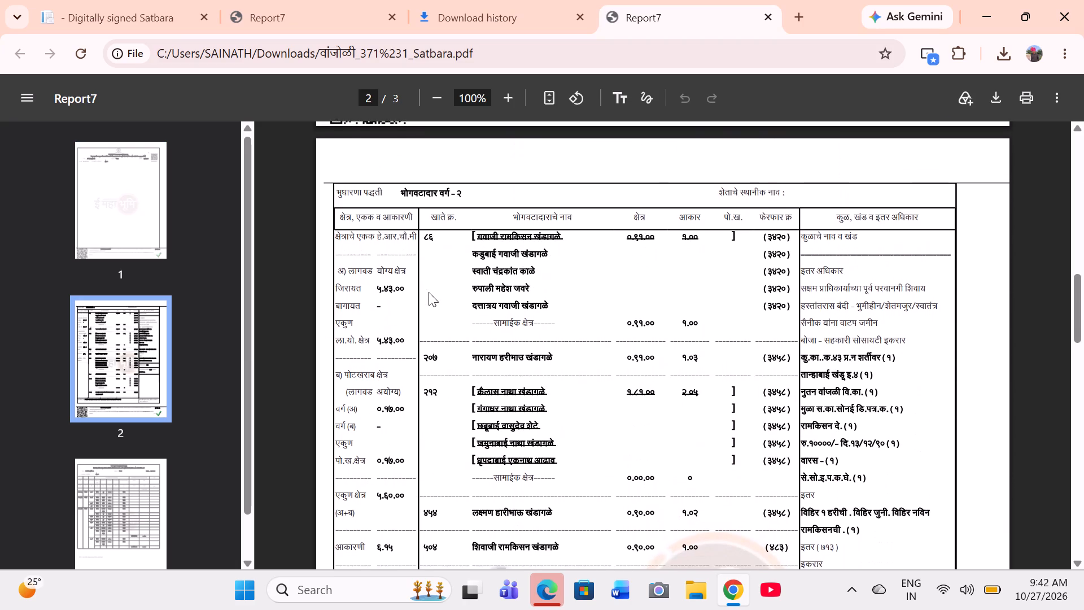
pyautogui.hscroll(1, 429, 292)
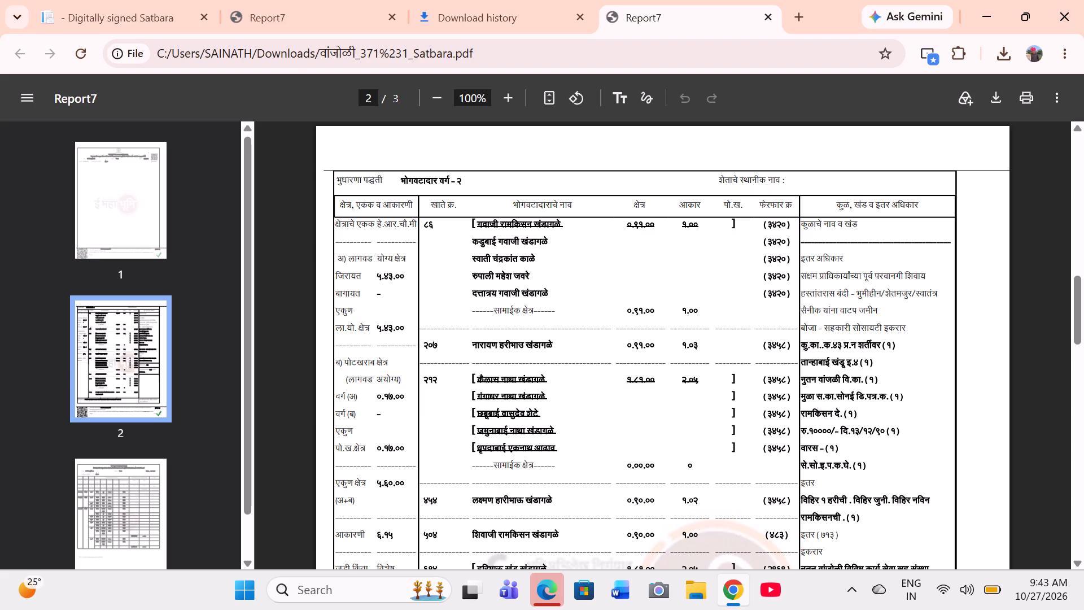
pyautogui.click(770, 18)
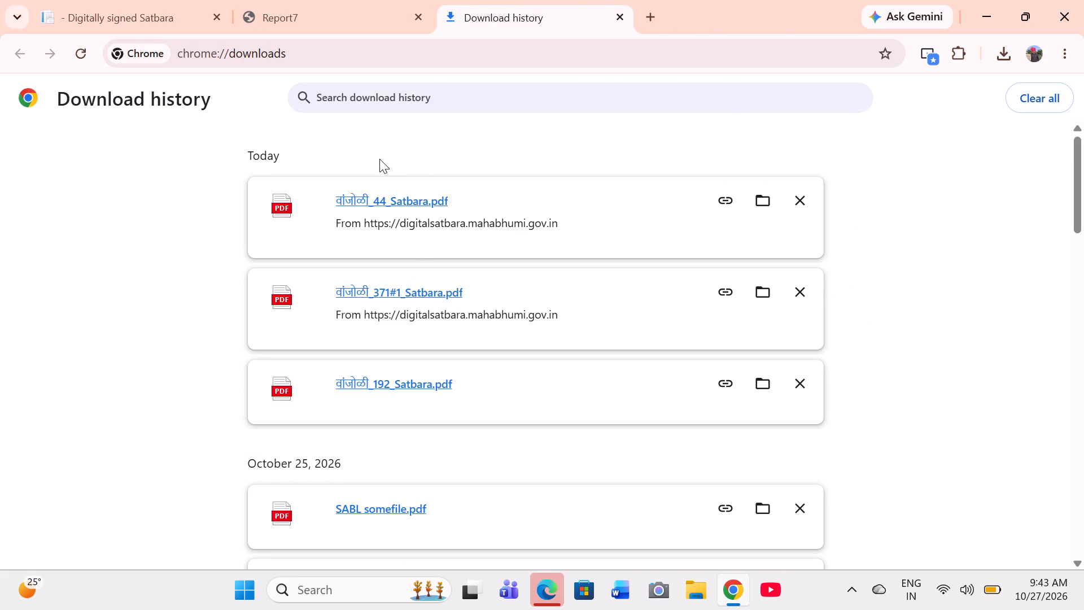
# Open the downloaded वांजोळी 44 satbara PDF and examine the holders, areas and other-rights entries on its first page.
pyautogui.click(387, 202)
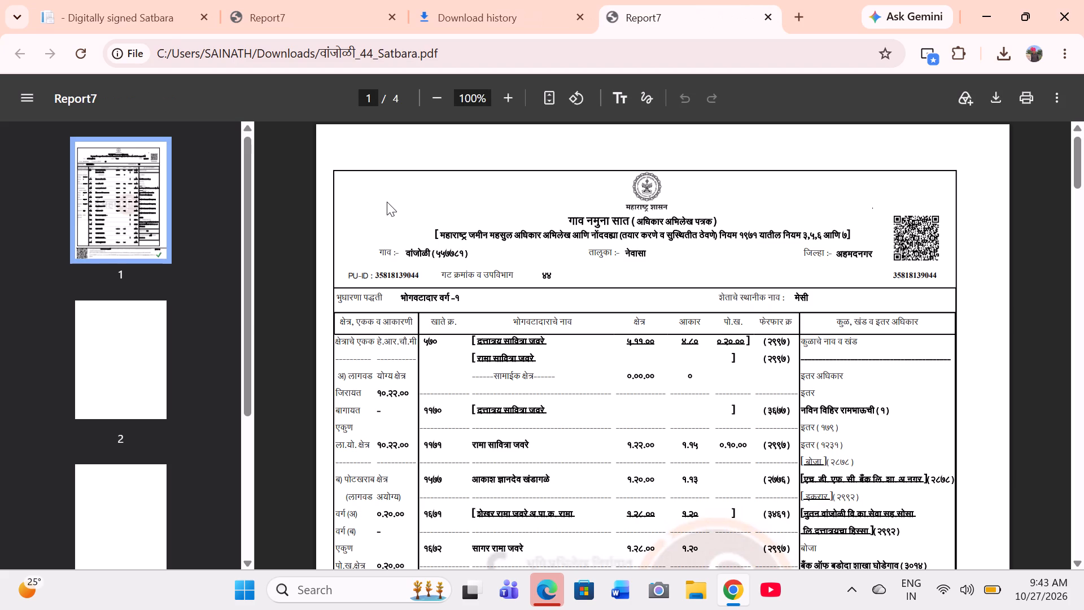
pyautogui.hscroll(2, 444, 376)
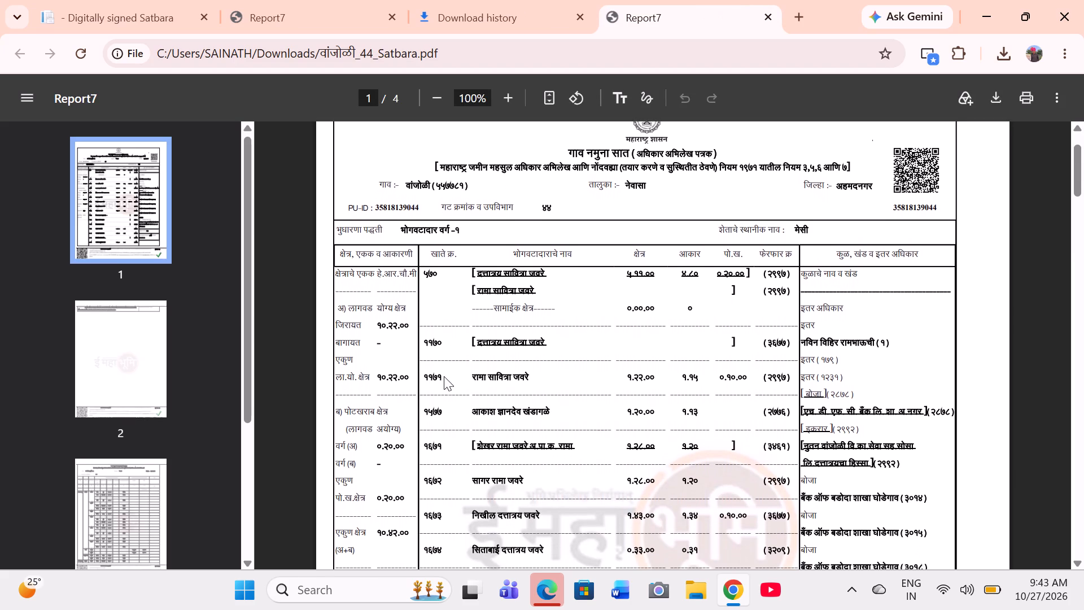
pyautogui.hscroll(1, 444, 376)
pyautogui.scroll(-3, 444, 376)
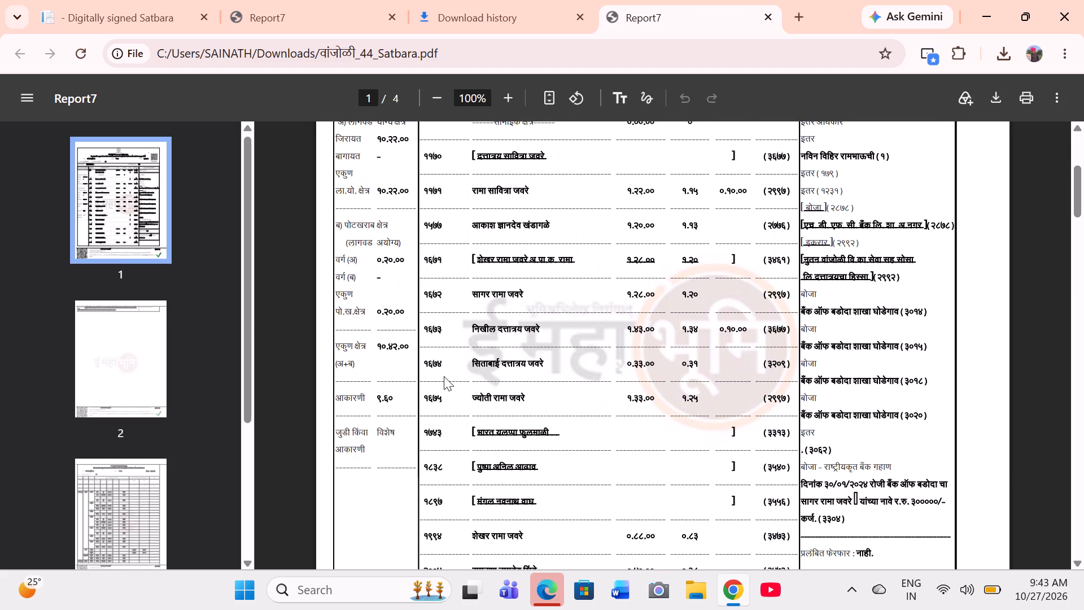
pyautogui.scroll(-7, 444, 376)
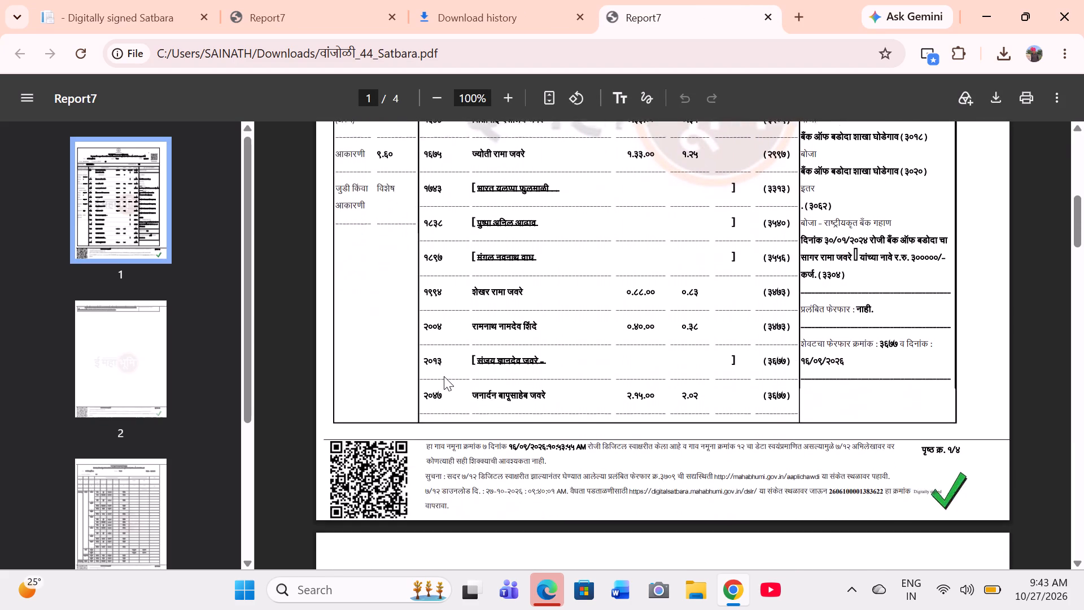
pyautogui.scroll(-3, 444, 376)
pyautogui.scroll(1, 444, 376)
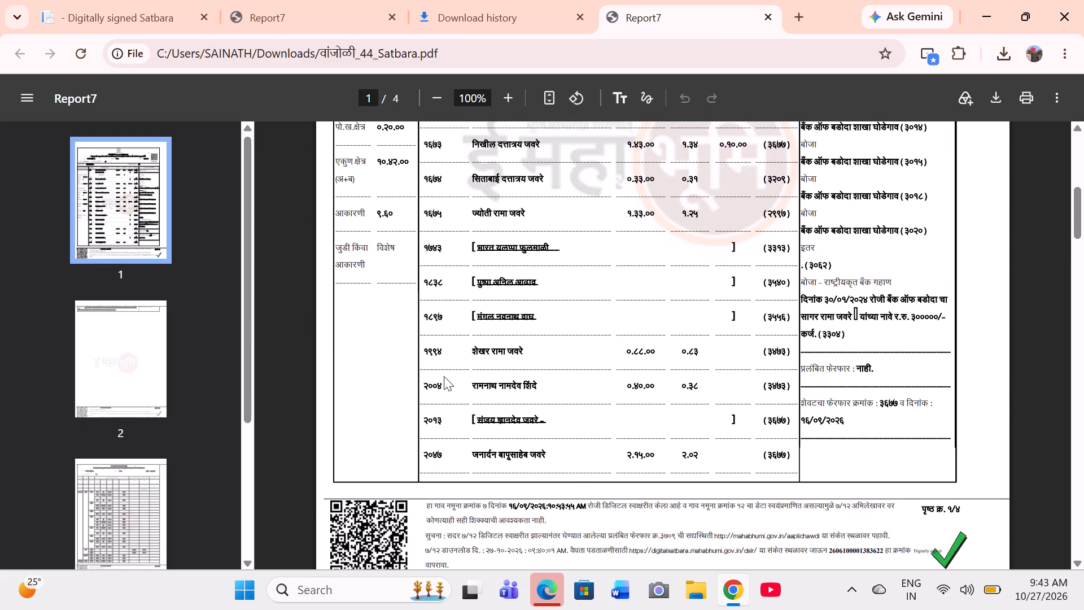
pyautogui.scroll(2, 444, 376)
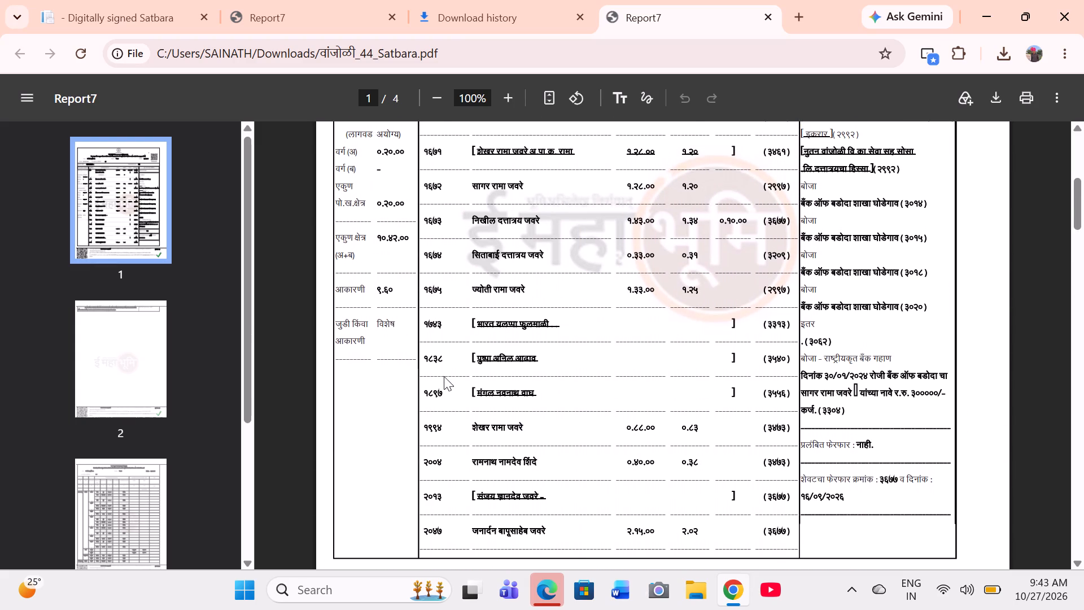
pyautogui.scroll(3, 444, 376)
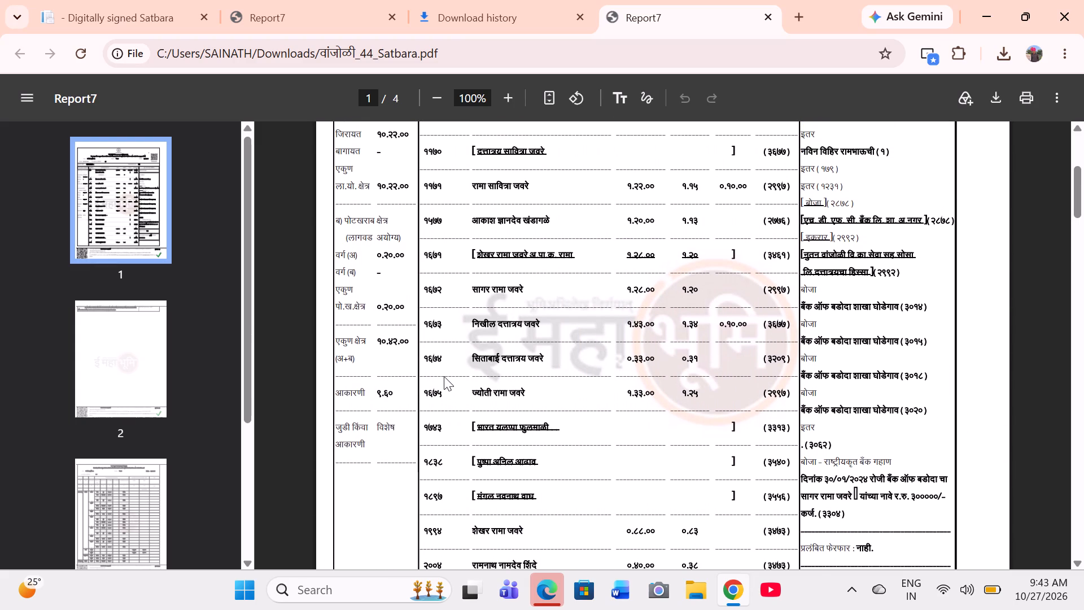
pyautogui.scroll(2, 444, 376)
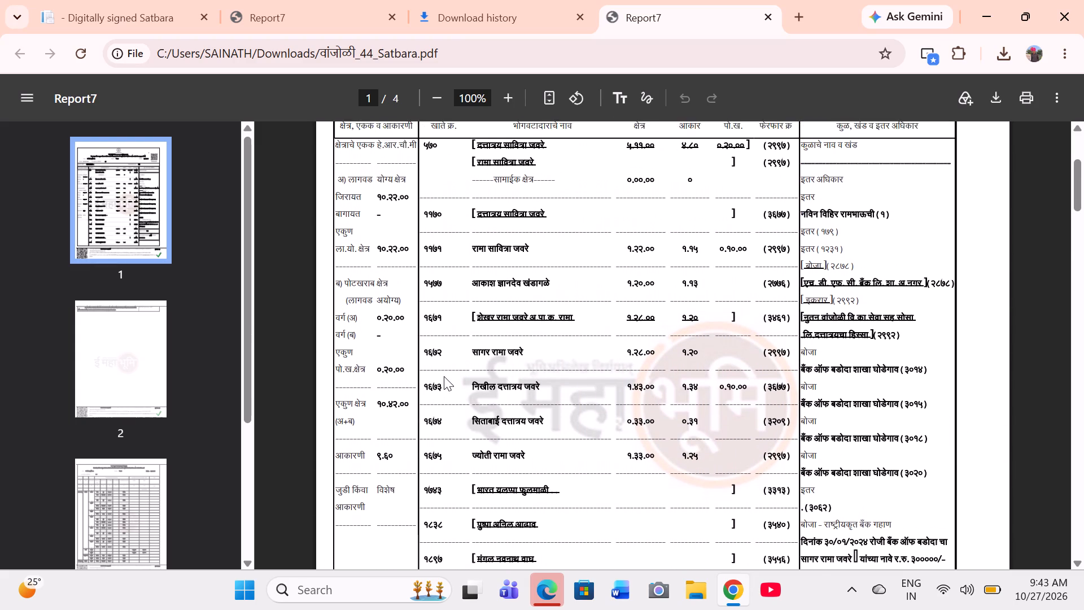
pyautogui.scroll(1, 444, 376)
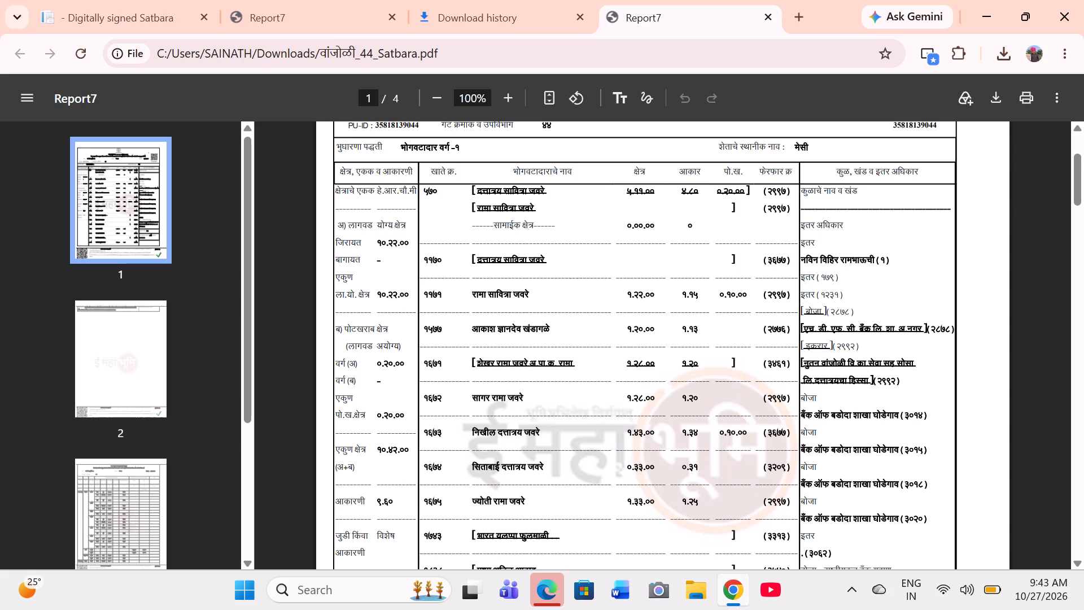
pyautogui.hscroll(2, 442, 342)
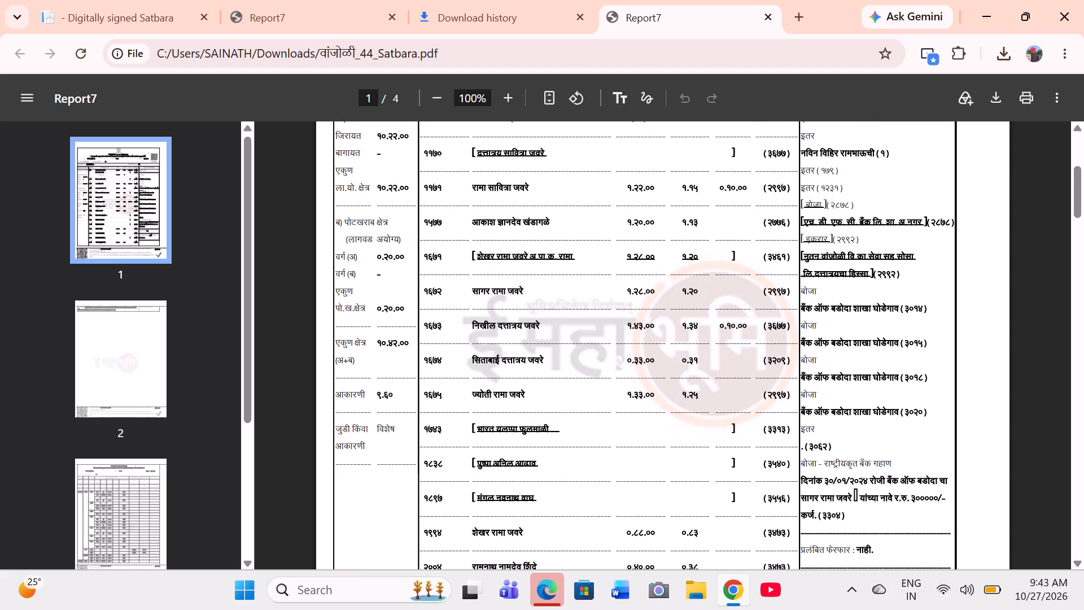
pyautogui.hscroll(1, 447, 337)
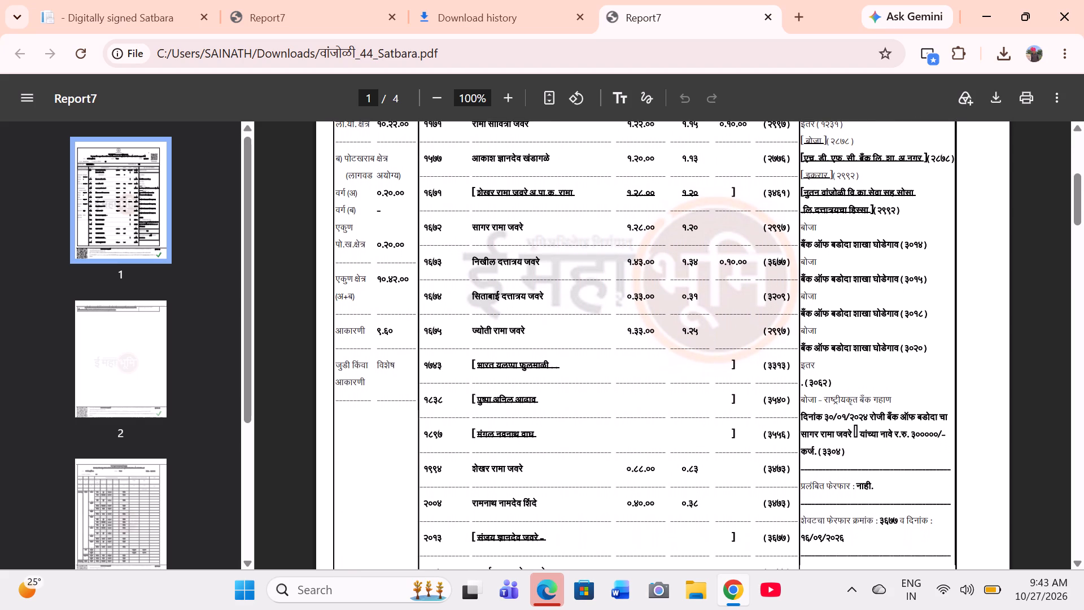
pyautogui.hscroll(1, 447, 337)
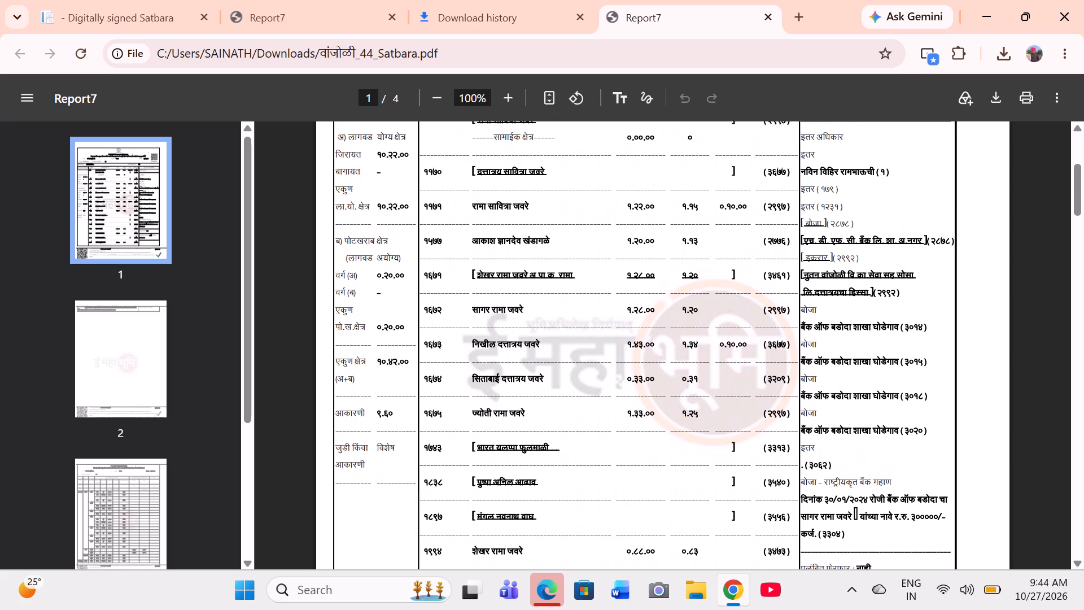
pyautogui.hscroll(1, 447, 337)
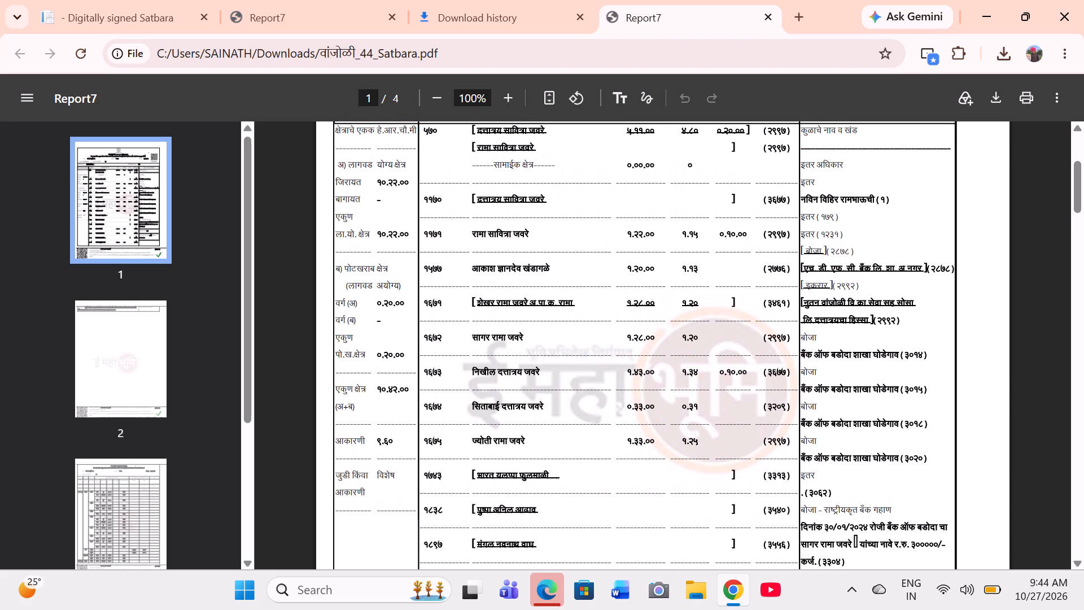
pyautogui.scroll(1, 447, 337)
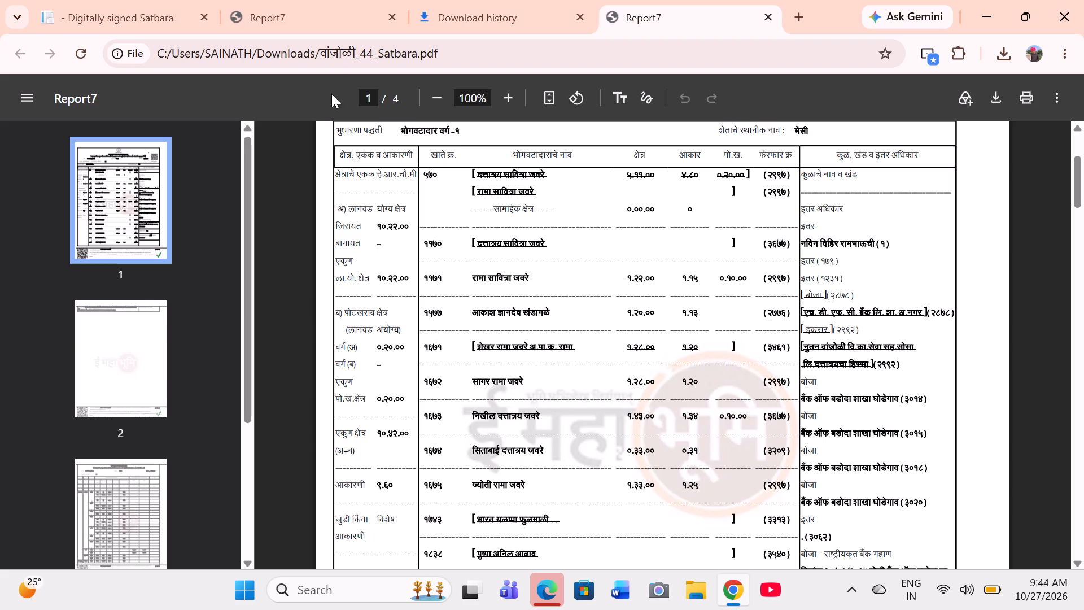
# Close both open satbara PDFs and the download history, keeping only the Digitally signed Satbara page.
pyautogui.click(392, 18)
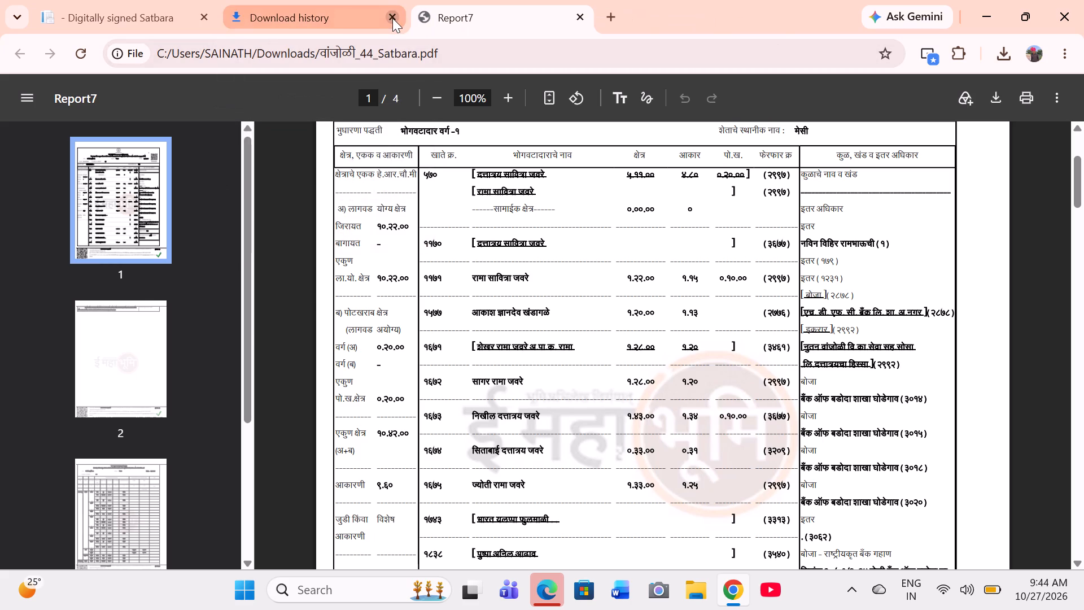
pyautogui.click(392, 18)
pyautogui.click(392, 18)
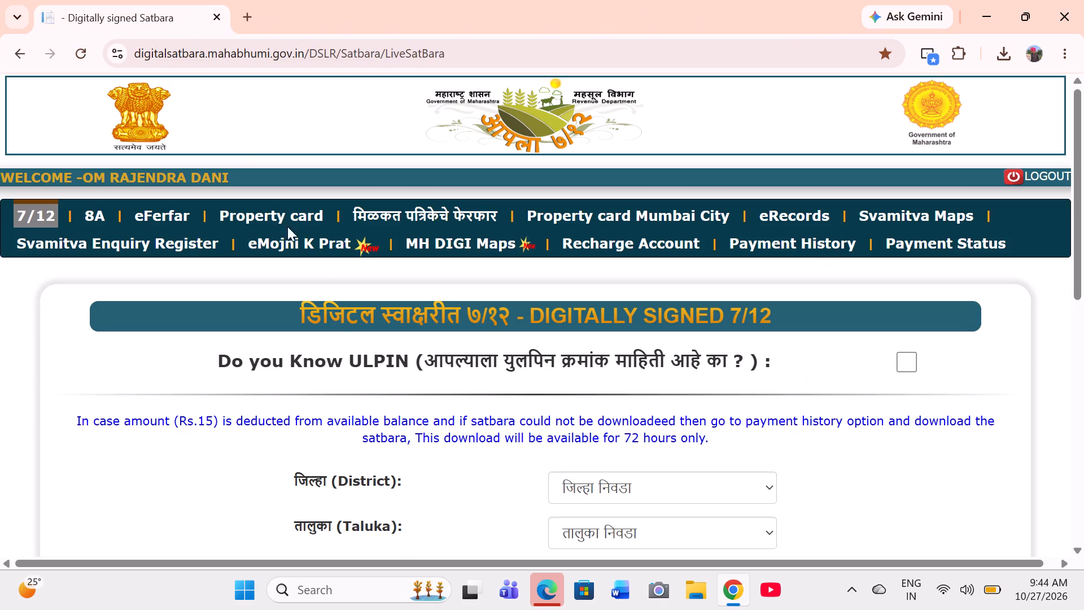
# Open the 8A extract page of the digital satbara portal.
pyautogui.scroll(-1, 339, 294)
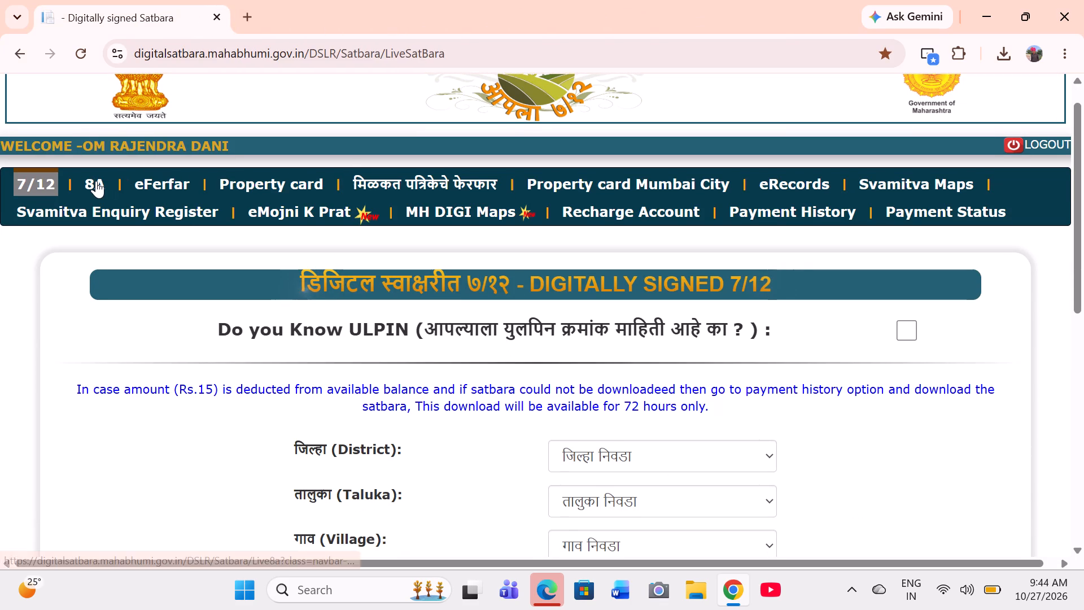
pyautogui.click(96, 181)
pyautogui.click(250, 17)
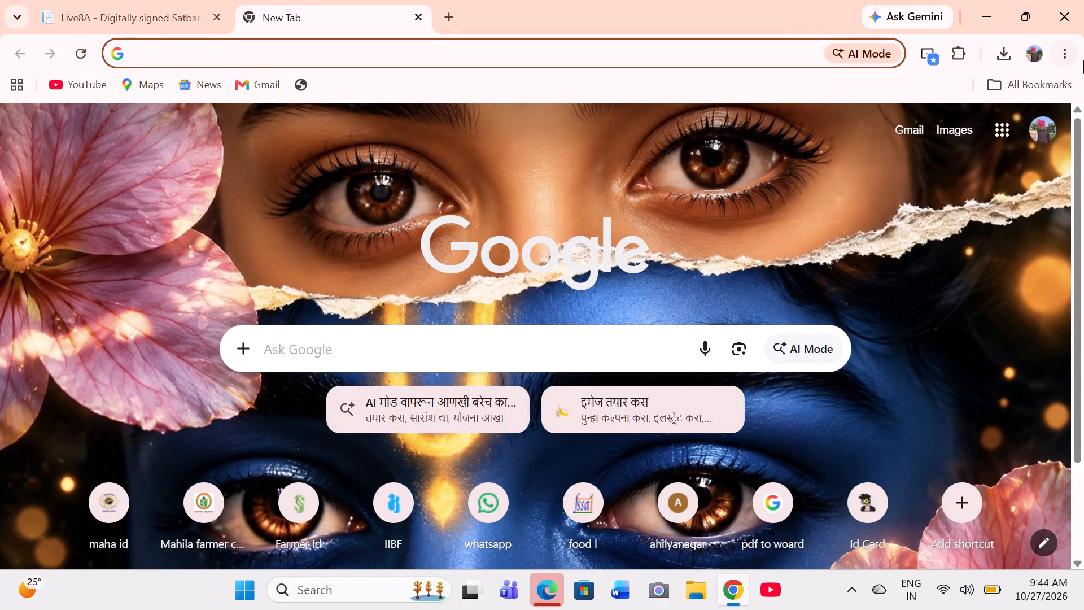
pyautogui.click(1060, 54)
pyautogui.click(908, 258)
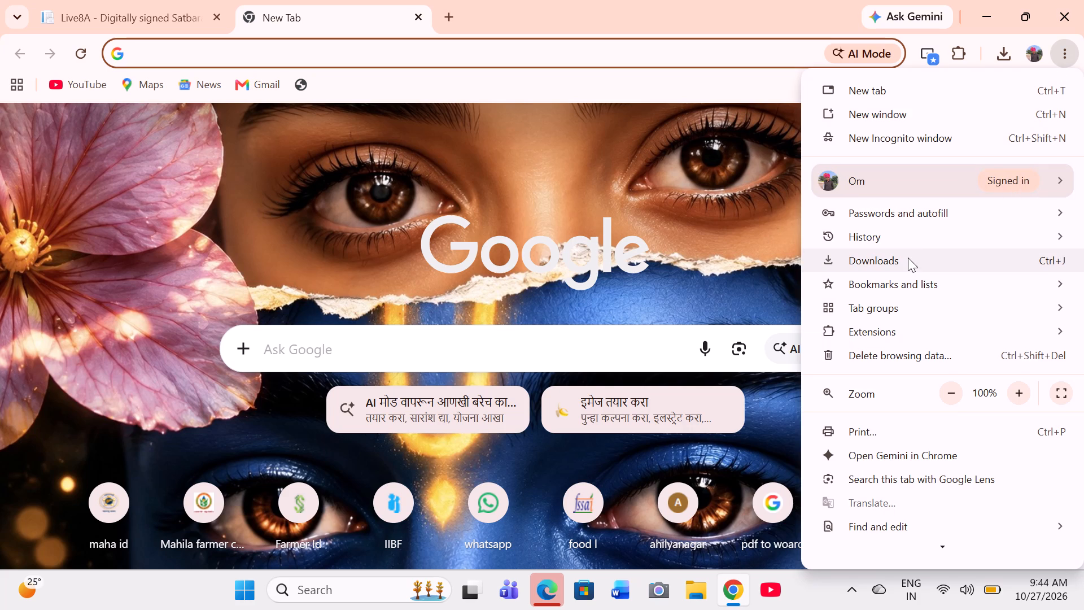
pyautogui.click(396, 193)
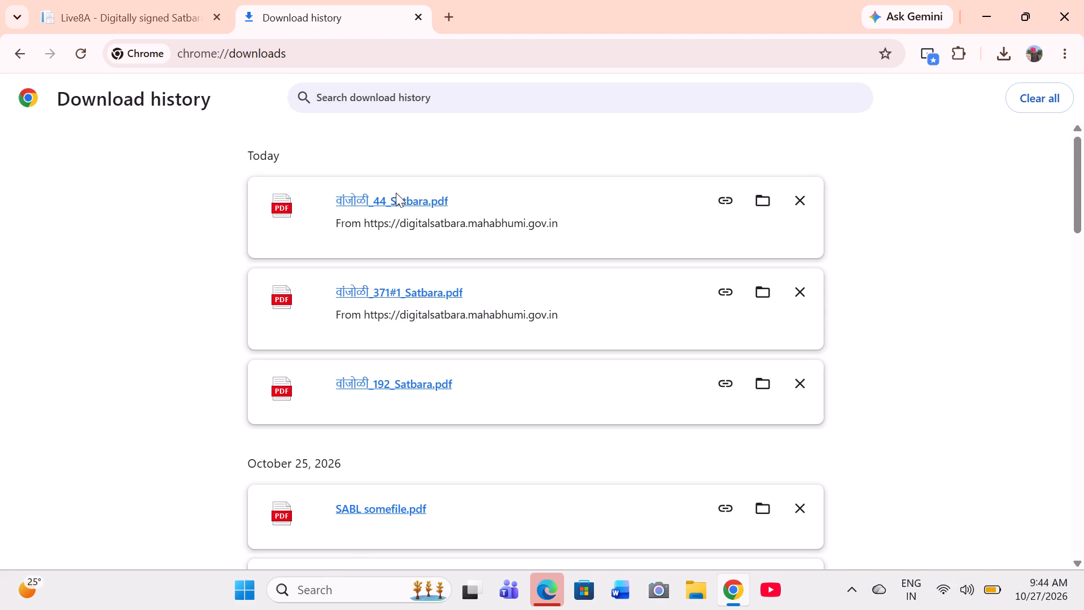
pyautogui.scroll(-2, 396, 193)
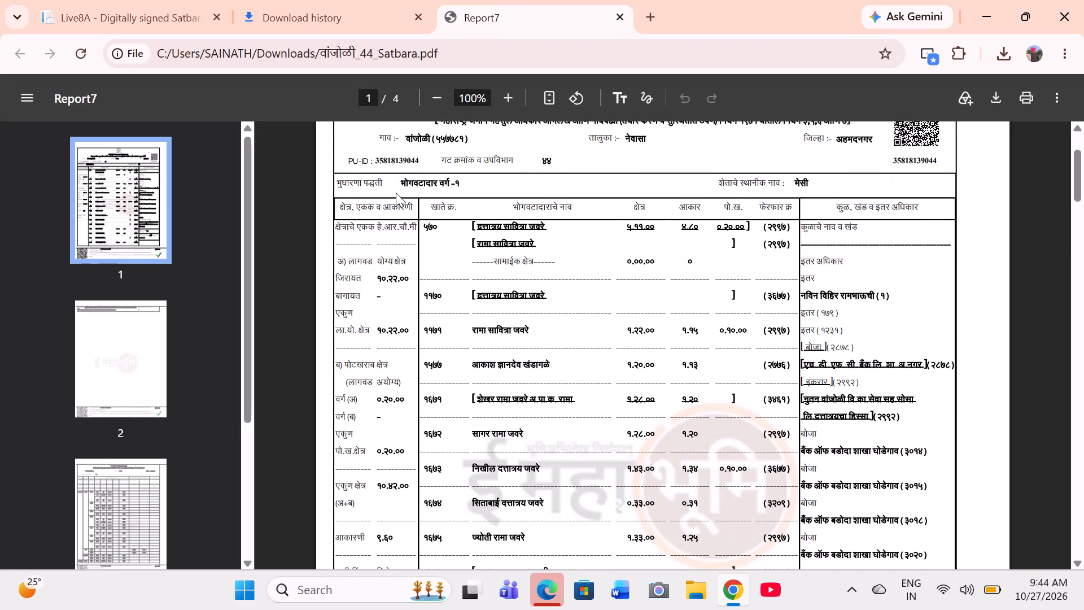
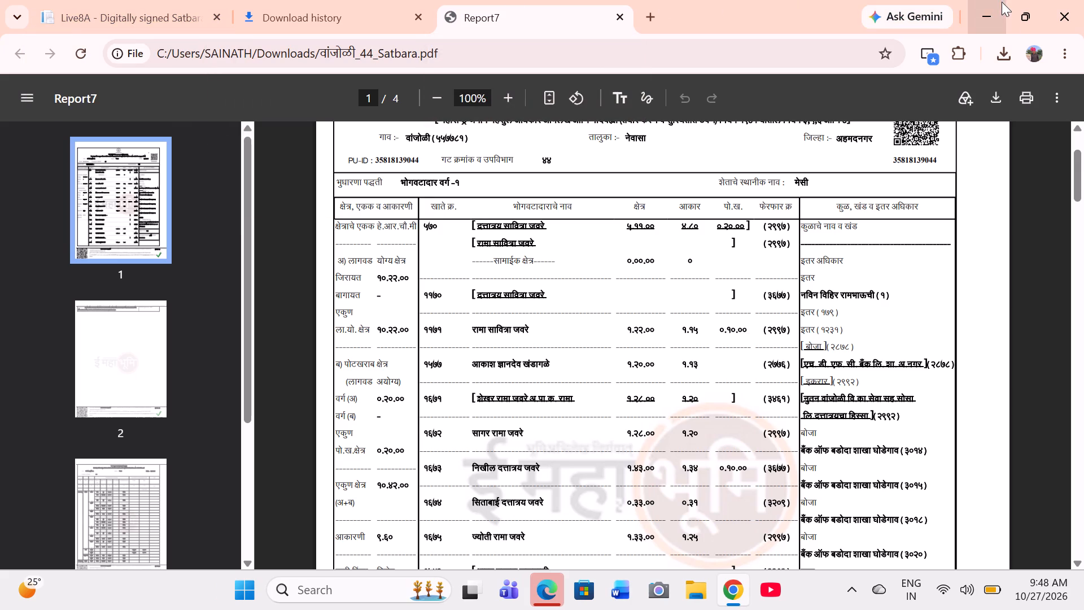
pyautogui.click(1060, 53)
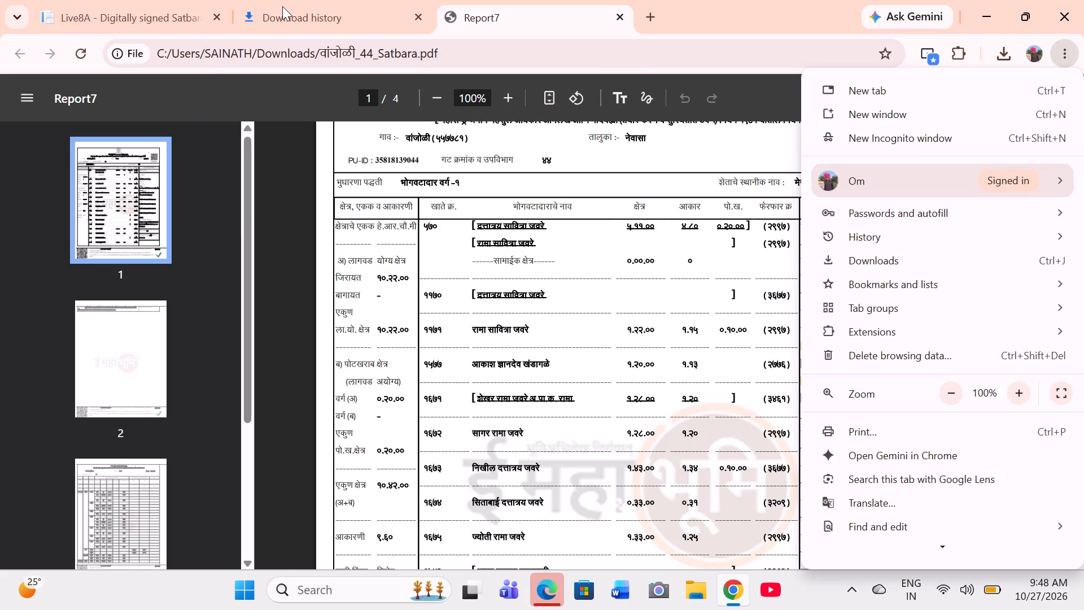
pyautogui.click(284, 7)
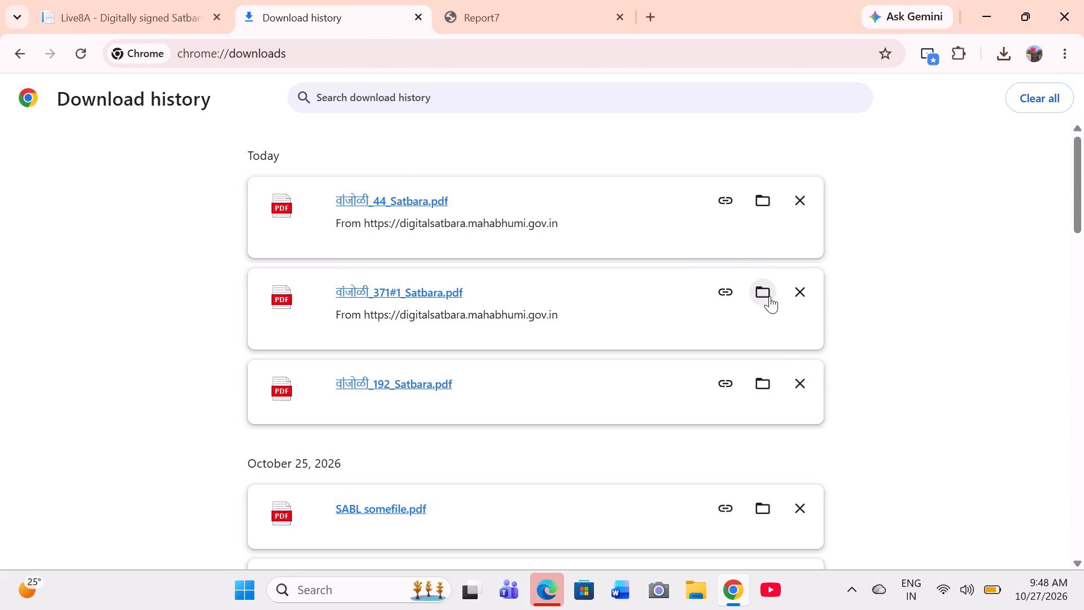
pyautogui.click(399, 289)
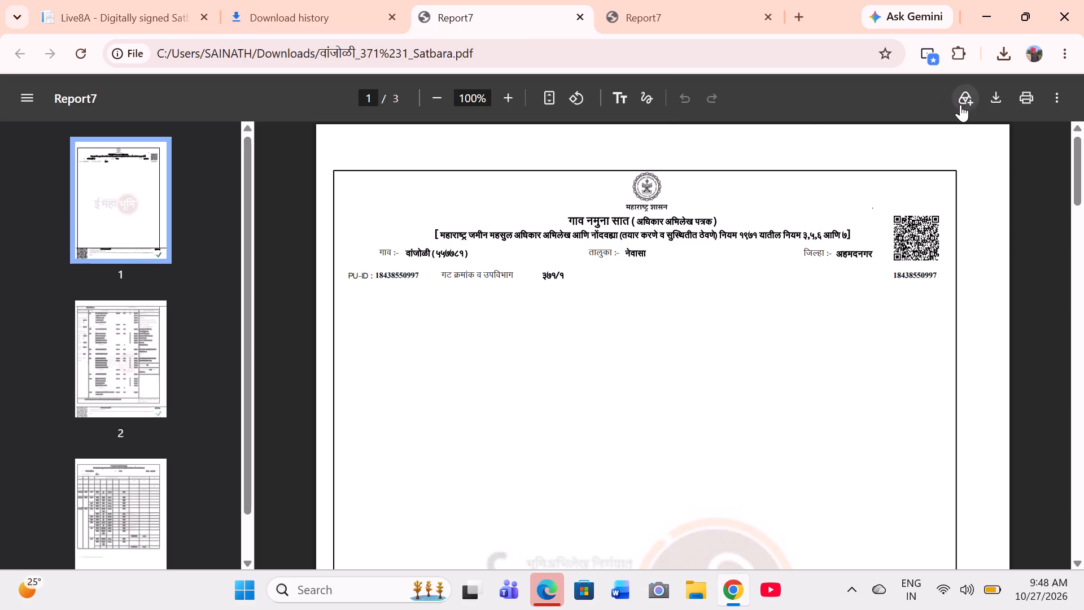
pyautogui.click(1029, 101)
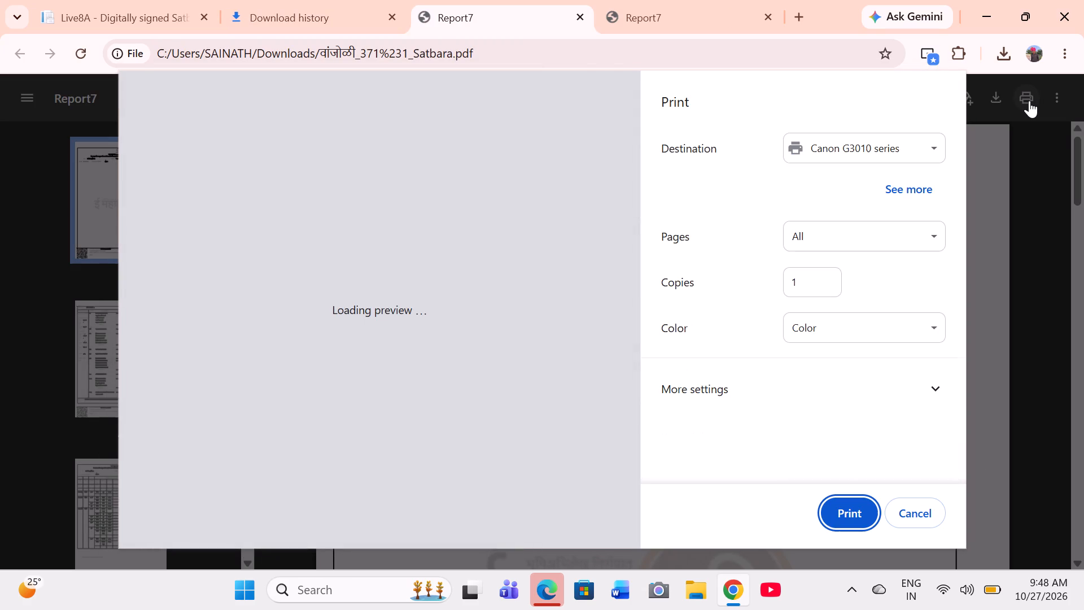
pyautogui.click(904, 335)
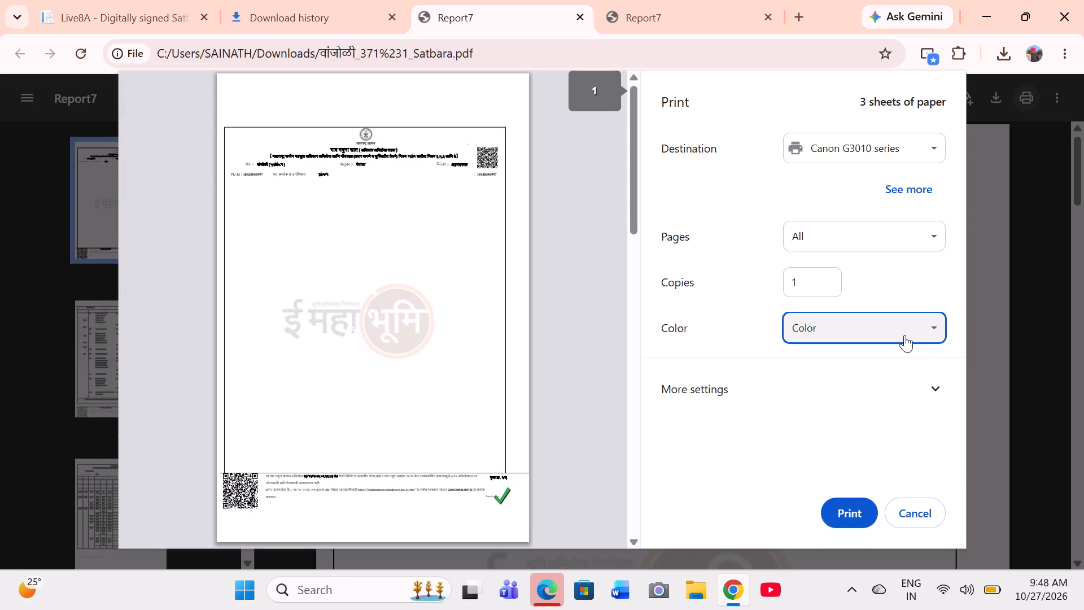
pyautogui.click(903, 354)
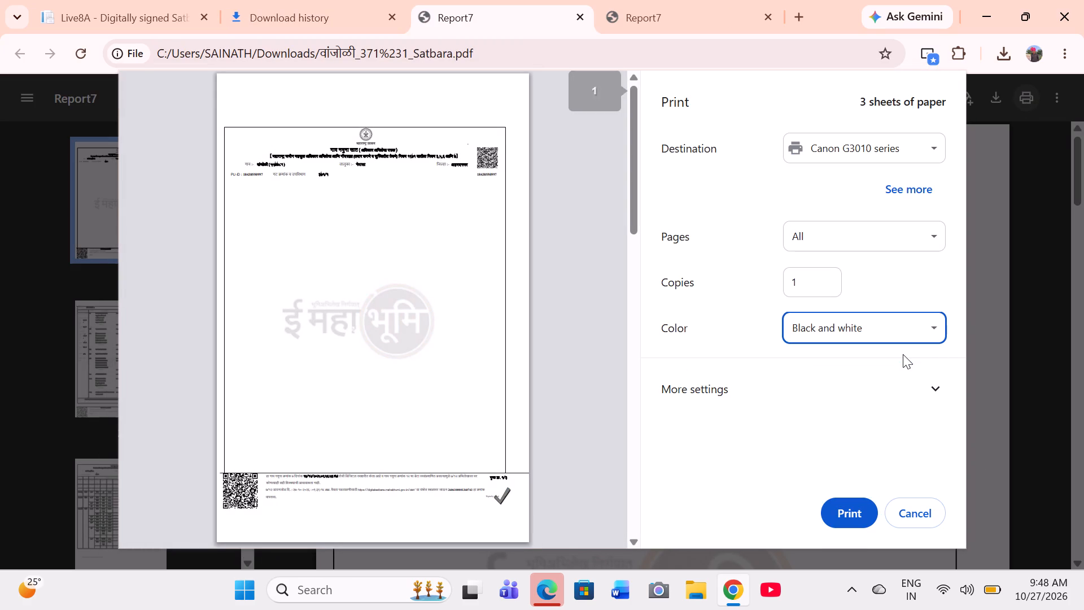
pyautogui.scroll(-4, 281, 225)
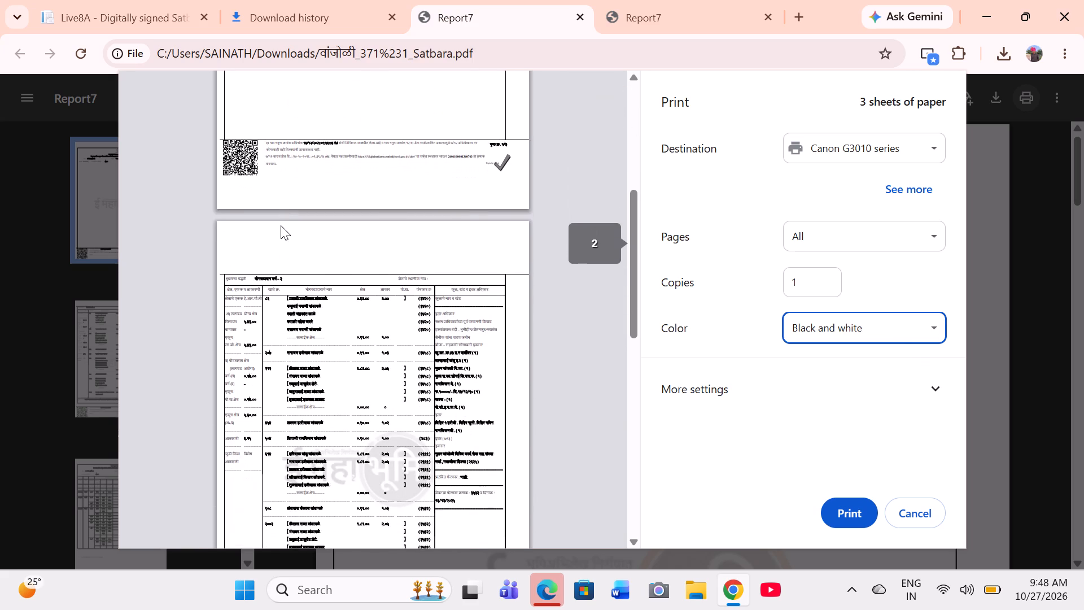
pyautogui.scroll(-5, 281, 225)
pyautogui.scroll(5, 281, 225)
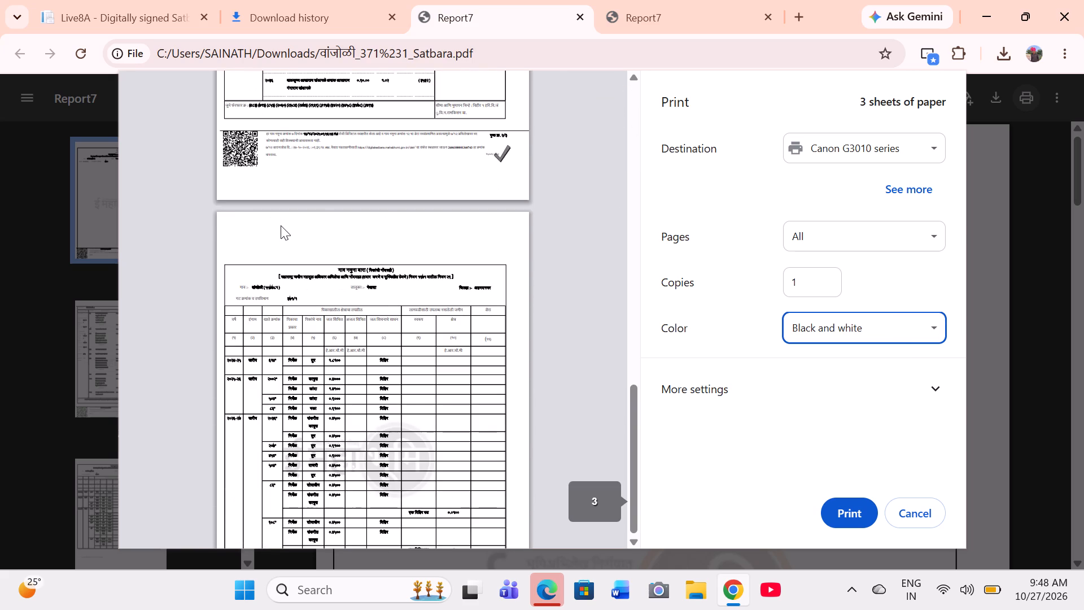
pyautogui.scroll(13, 281, 225)
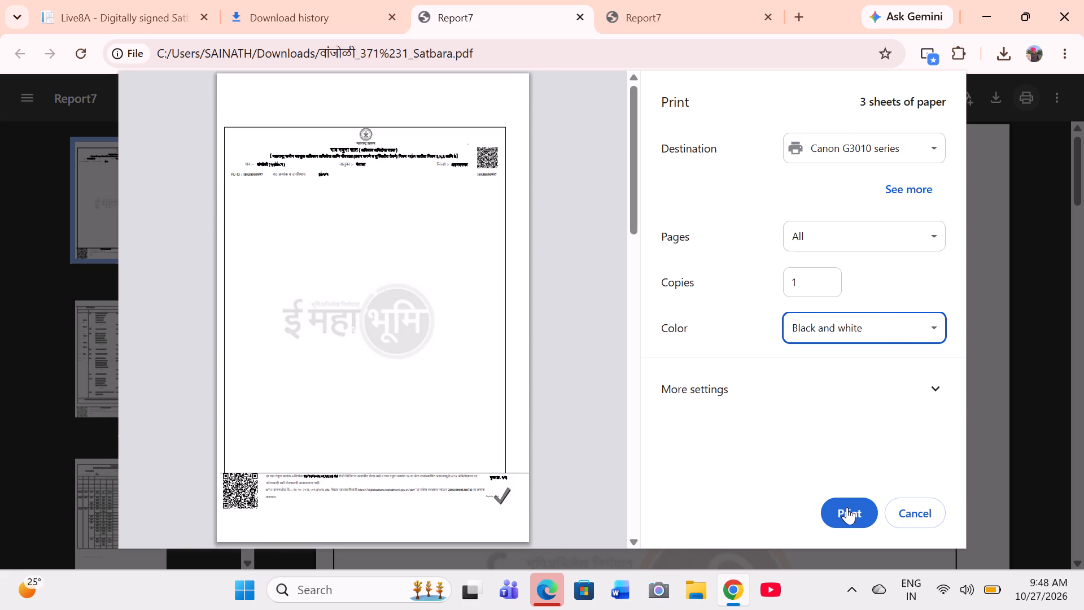
pyautogui.click(847, 507)
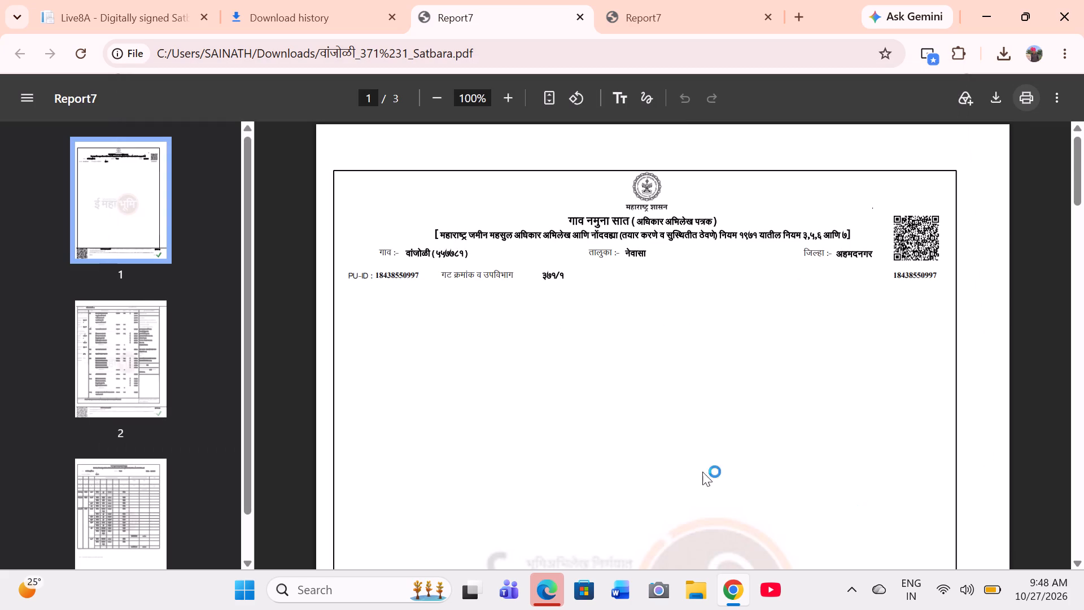
# Close the वांजोळी 371/1 satbara PDF and return to the open वांजोळी 44 satbara PDF.
pyautogui.click(584, 15)
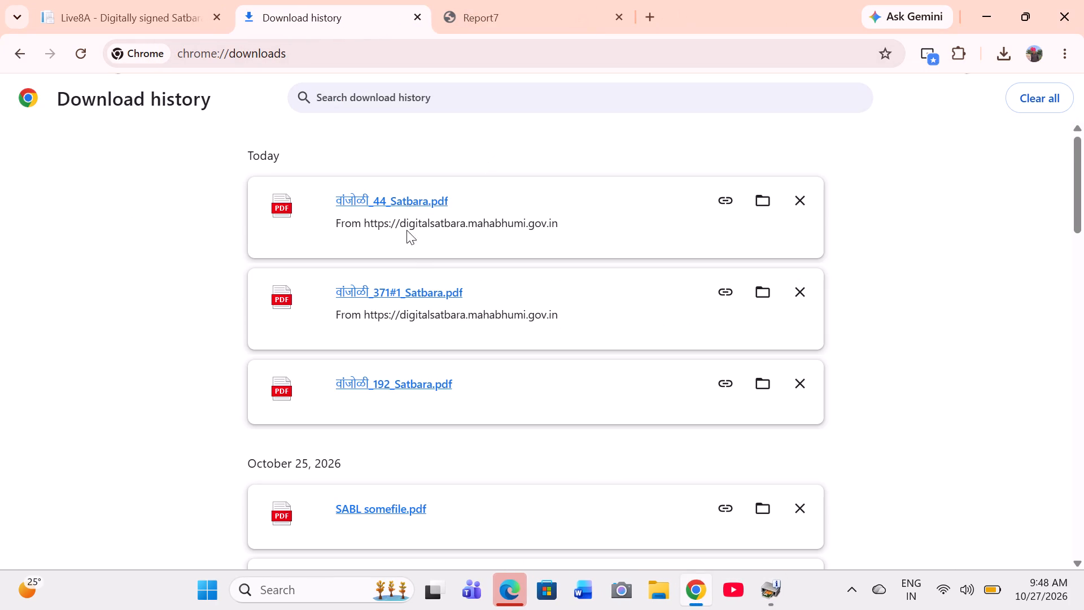
pyautogui.click(497, 5)
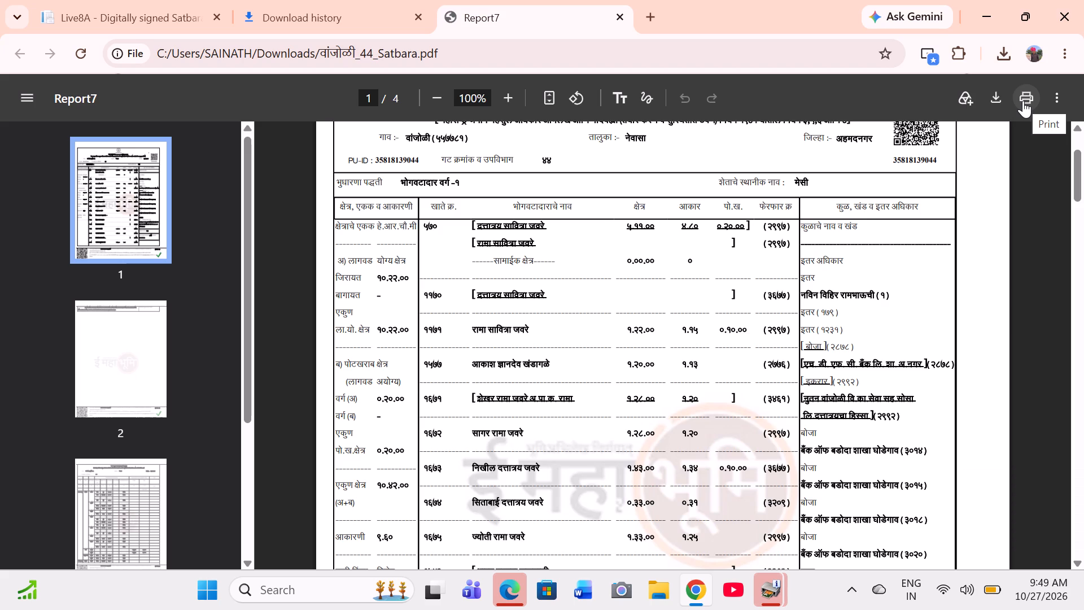
# Cancel the running Report7 print job in the Canon G3010 status monitor, dismiss the printer notice and close the monitor.
pyautogui.click(775, 601)
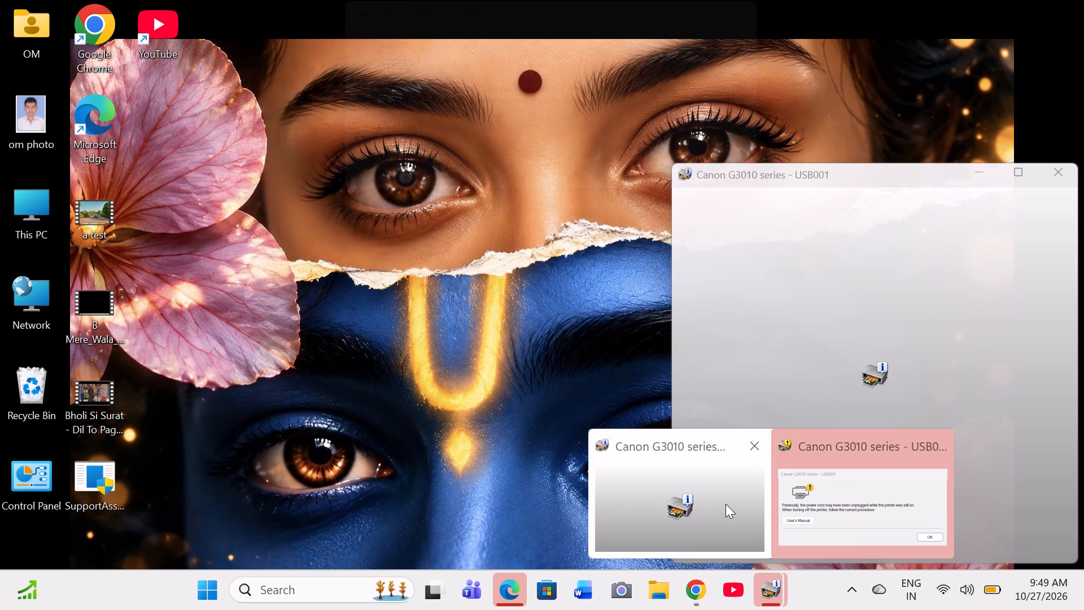
pyautogui.click(707, 503)
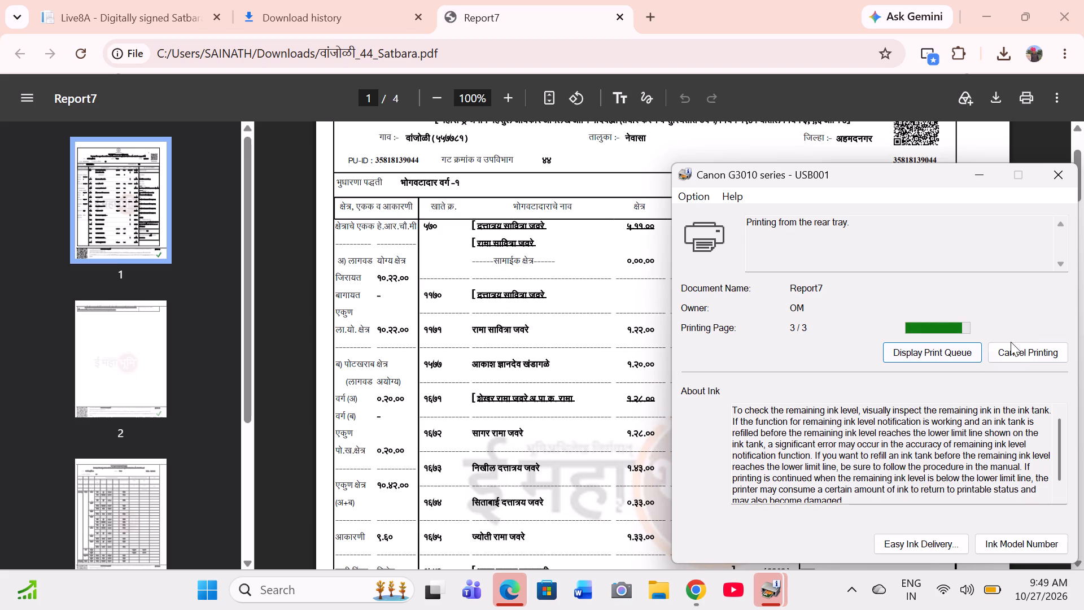
pyautogui.click(1018, 353)
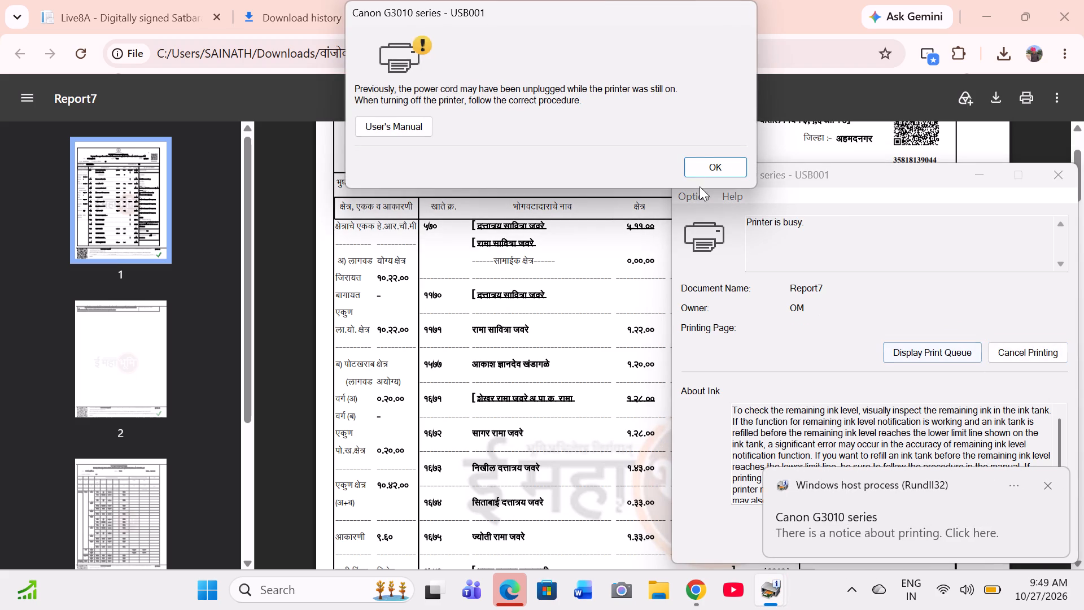
pyautogui.click(702, 168)
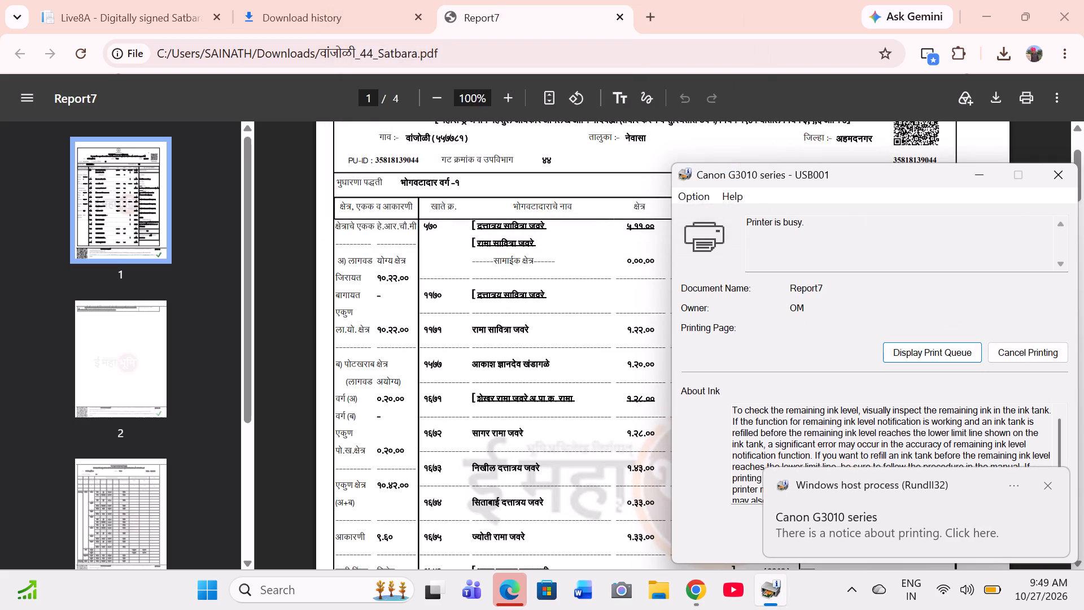
pyautogui.click(1070, 163)
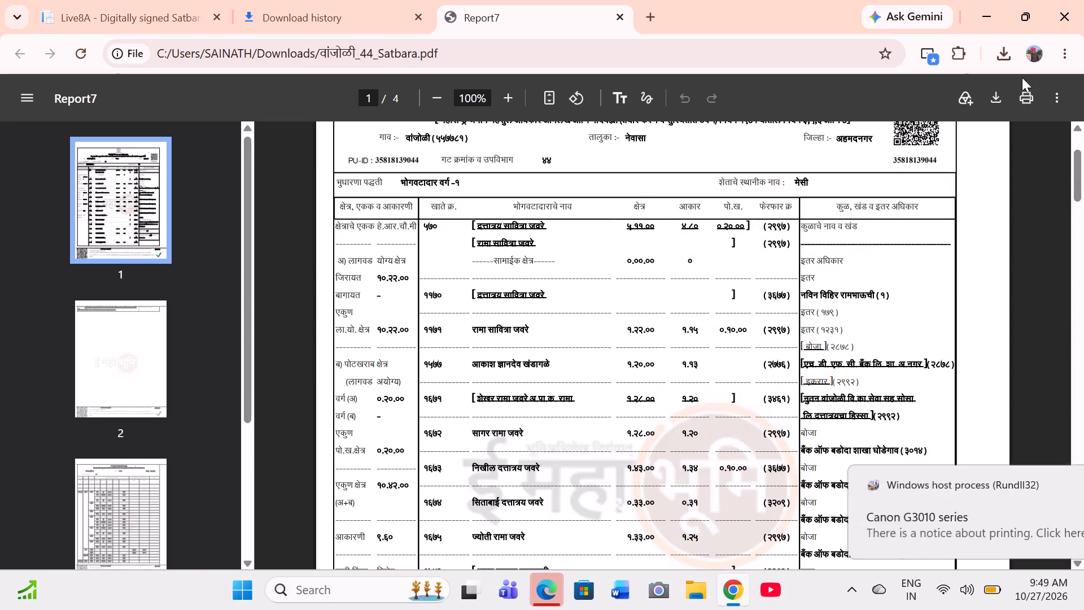
pyautogui.click(1025, 95)
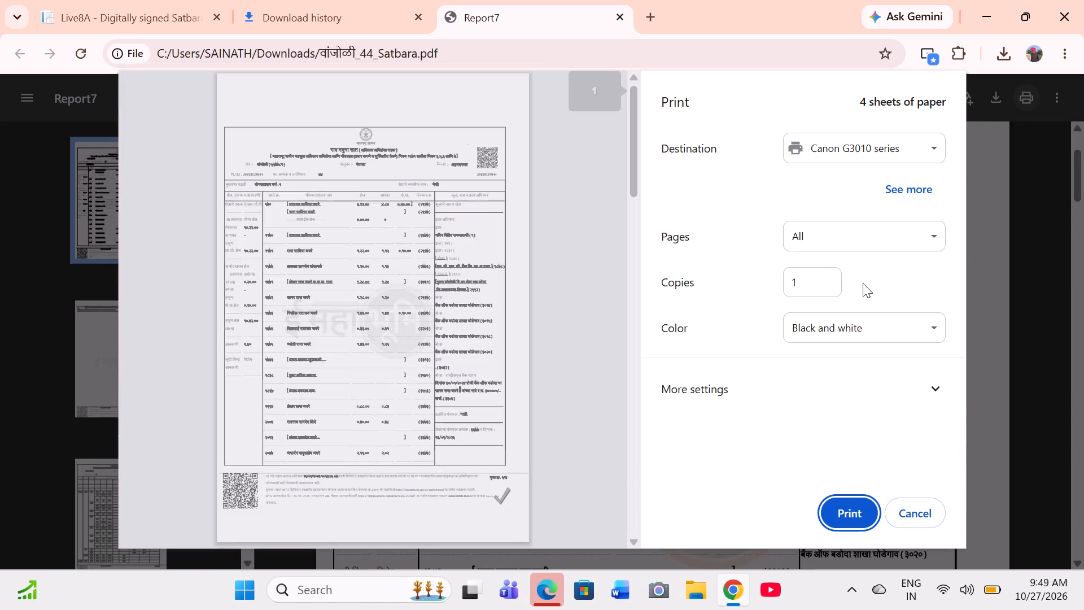
pyautogui.click(901, 389)
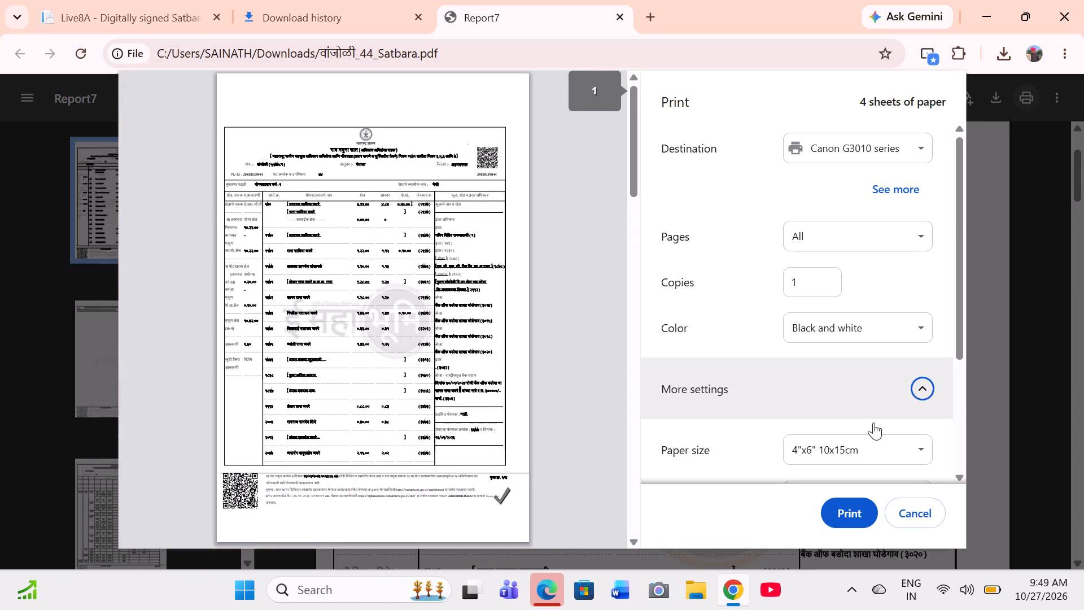
pyautogui.scroll(-1, 865, 432)
pyautogui.click(925, 374)
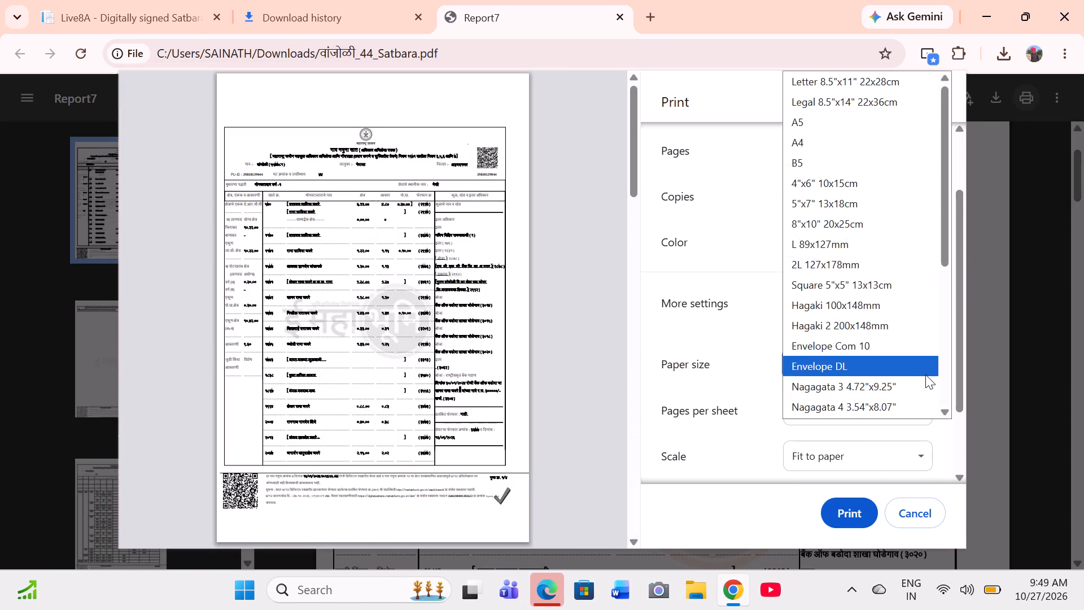
pyautogui.click(851, 146)
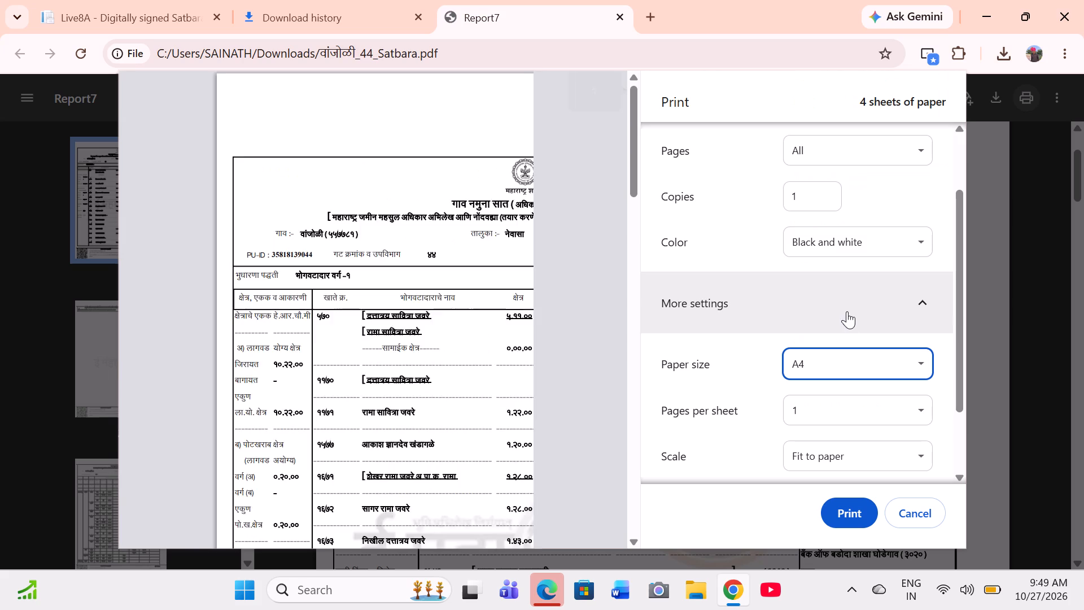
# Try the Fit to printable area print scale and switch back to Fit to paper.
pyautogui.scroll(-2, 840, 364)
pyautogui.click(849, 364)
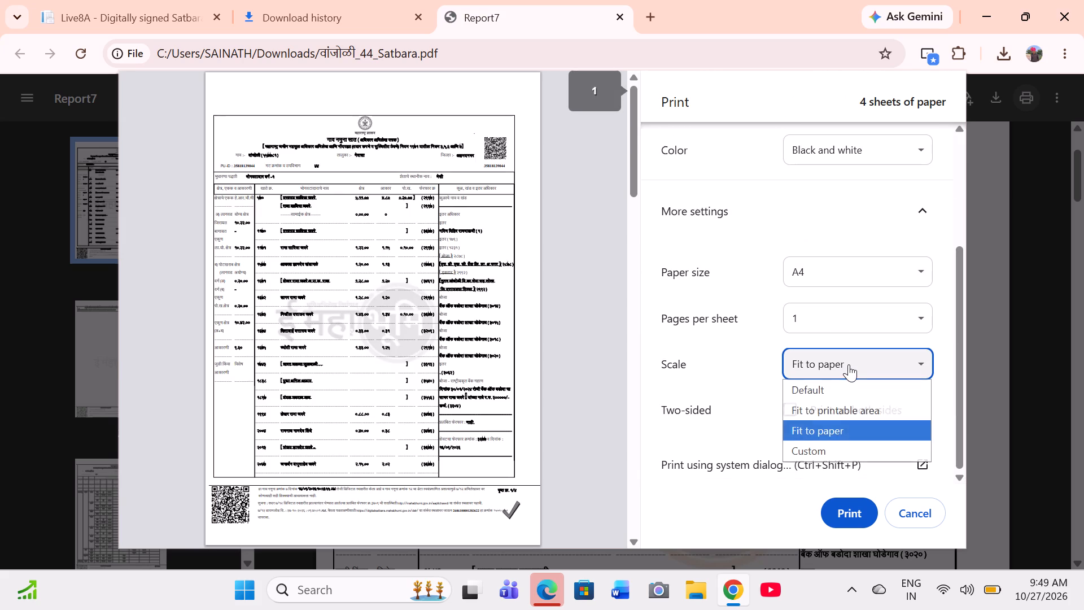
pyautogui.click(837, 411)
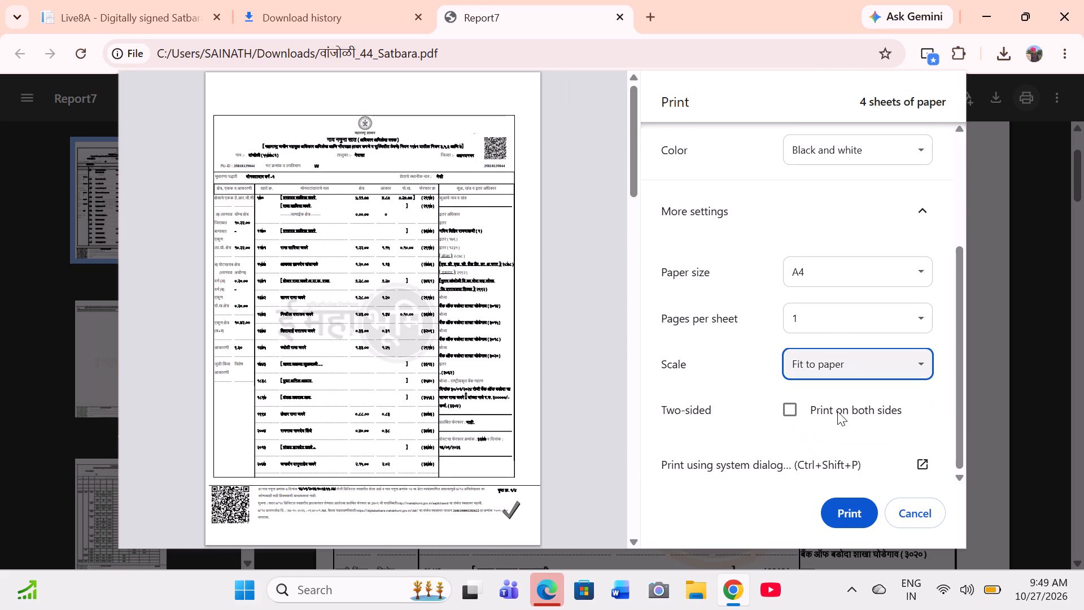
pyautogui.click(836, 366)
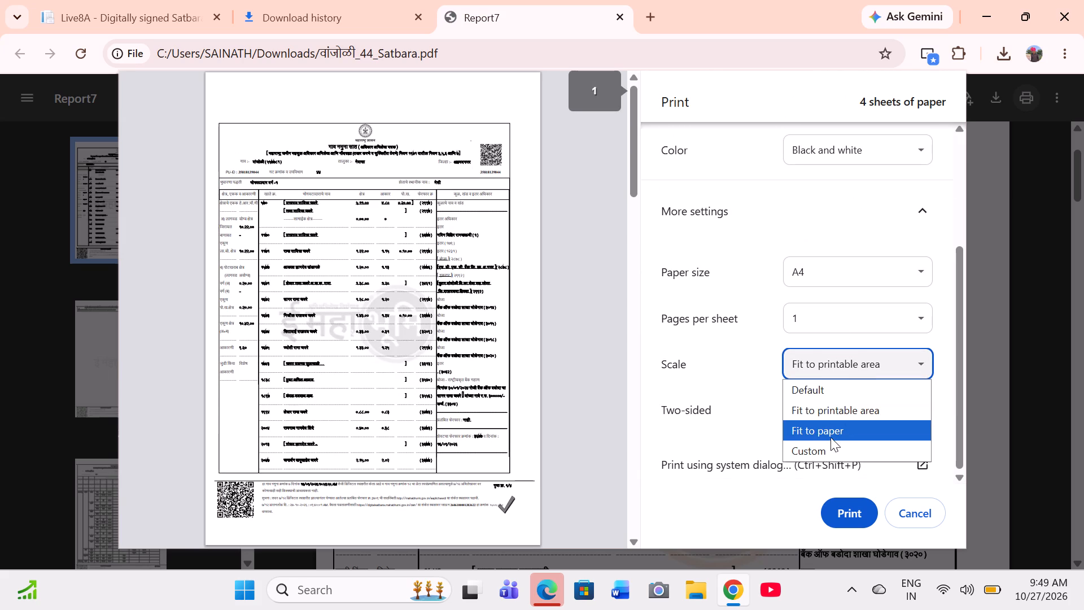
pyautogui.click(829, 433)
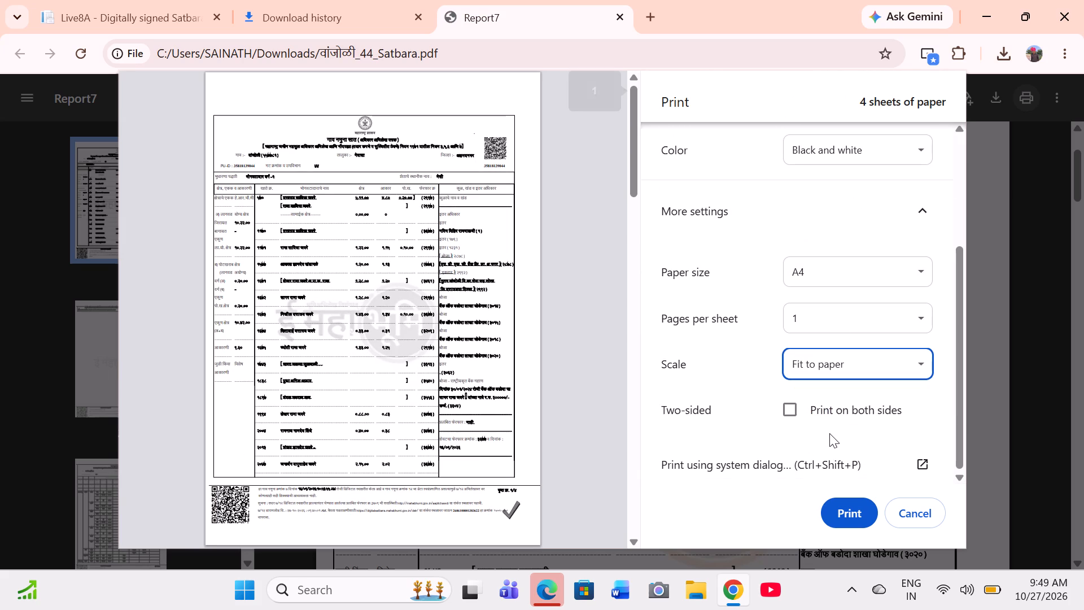
# Review the remaining print settings and print the वांजोळी 44 satbara PDF on the Canon G3010 series.
pyautogui.scroll(-1, 853, 408)
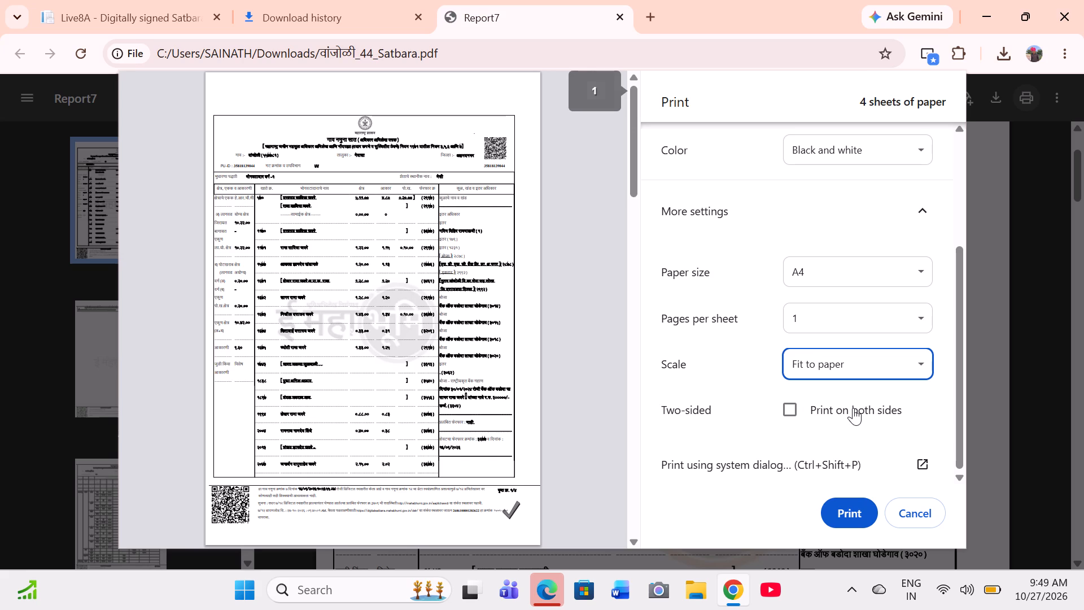
pyautogui.scroll(-1, 853, 408)
pyautogui.scroll(6, 853, 408)
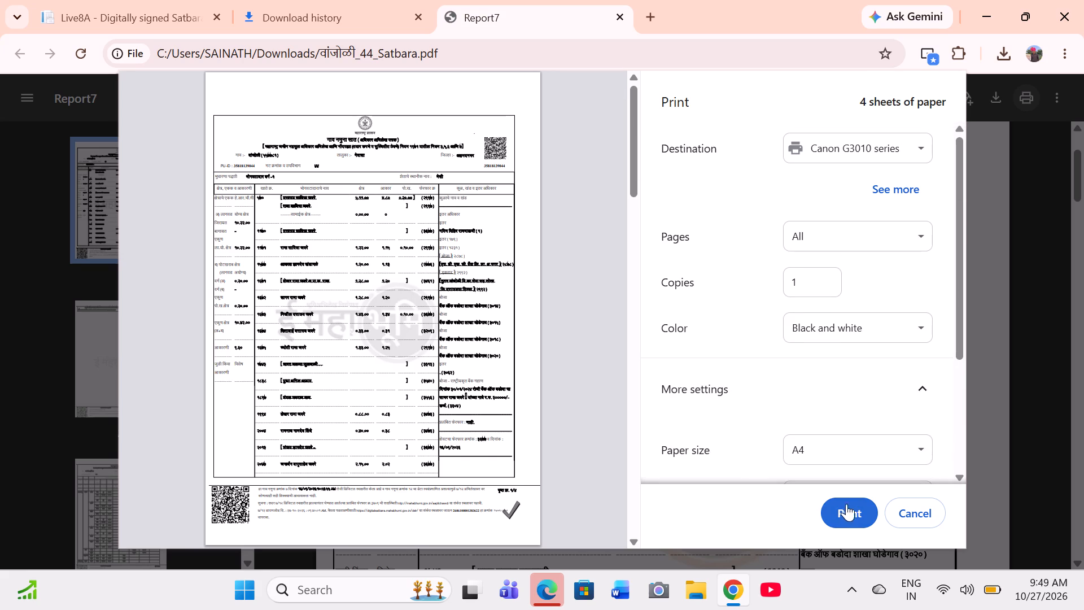
pyautogui.click(836, 511)
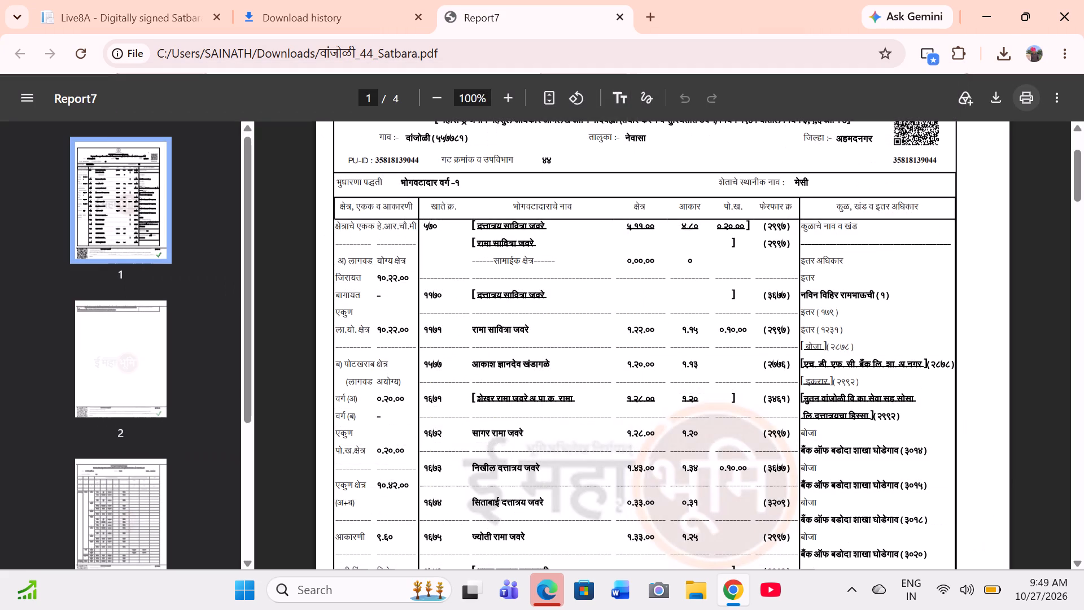
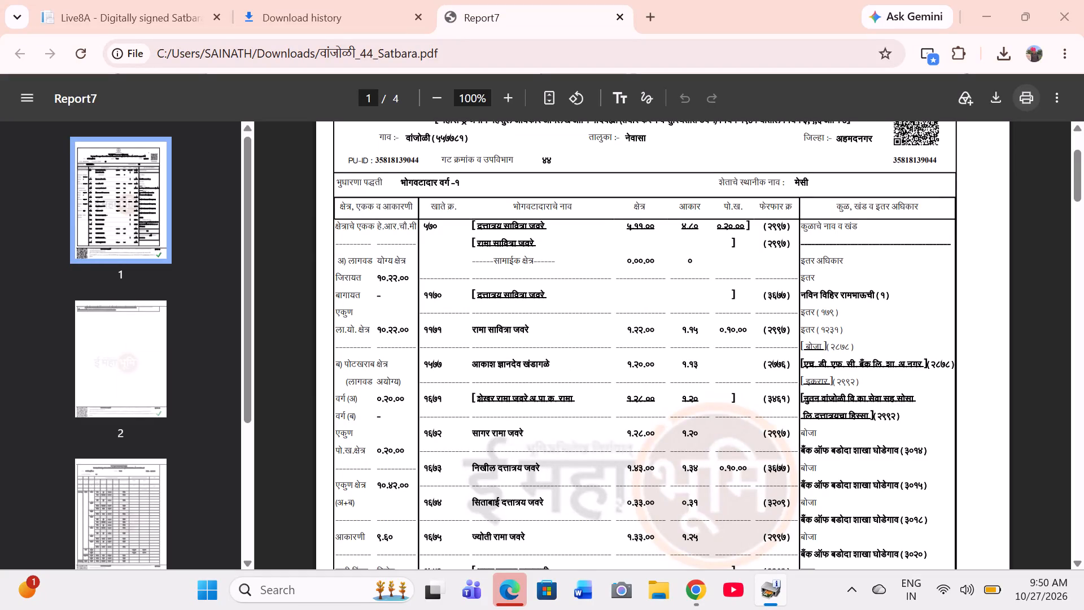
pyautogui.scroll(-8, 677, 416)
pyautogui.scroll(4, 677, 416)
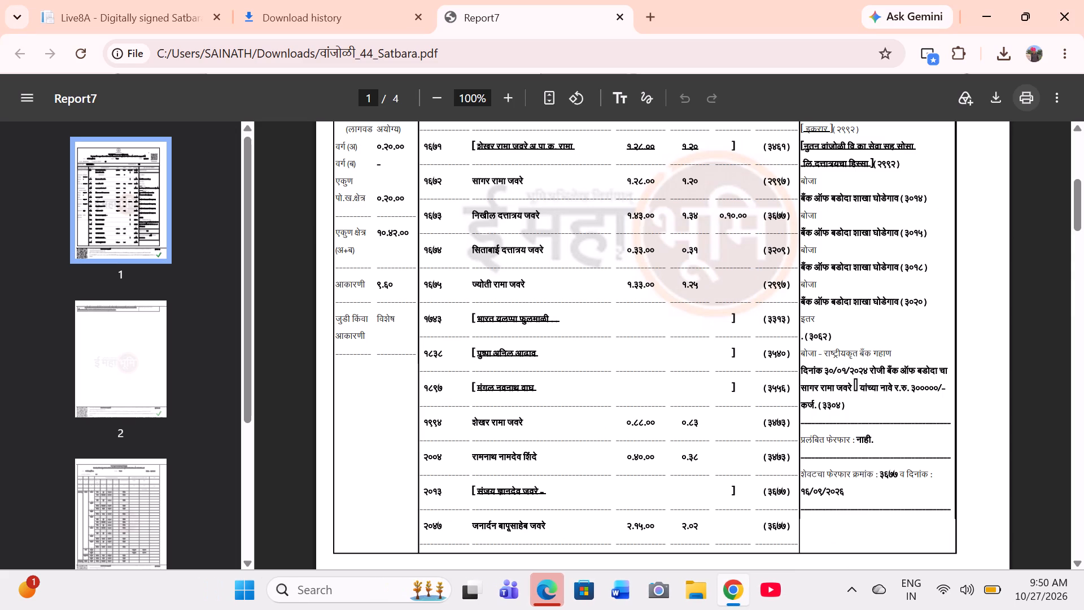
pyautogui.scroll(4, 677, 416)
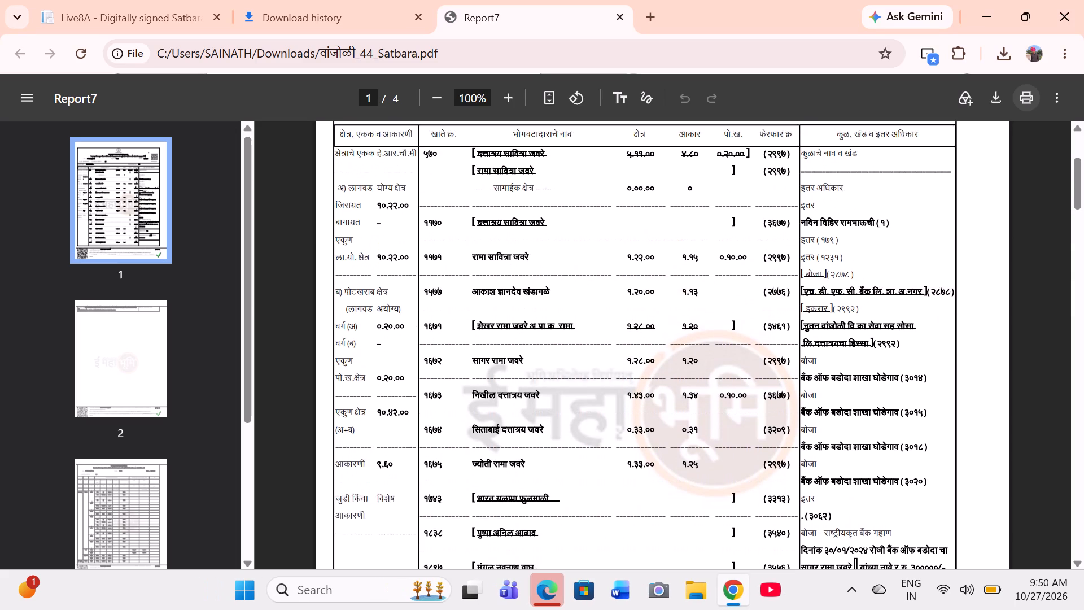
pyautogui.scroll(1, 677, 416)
pyautogui.click(347, 13)
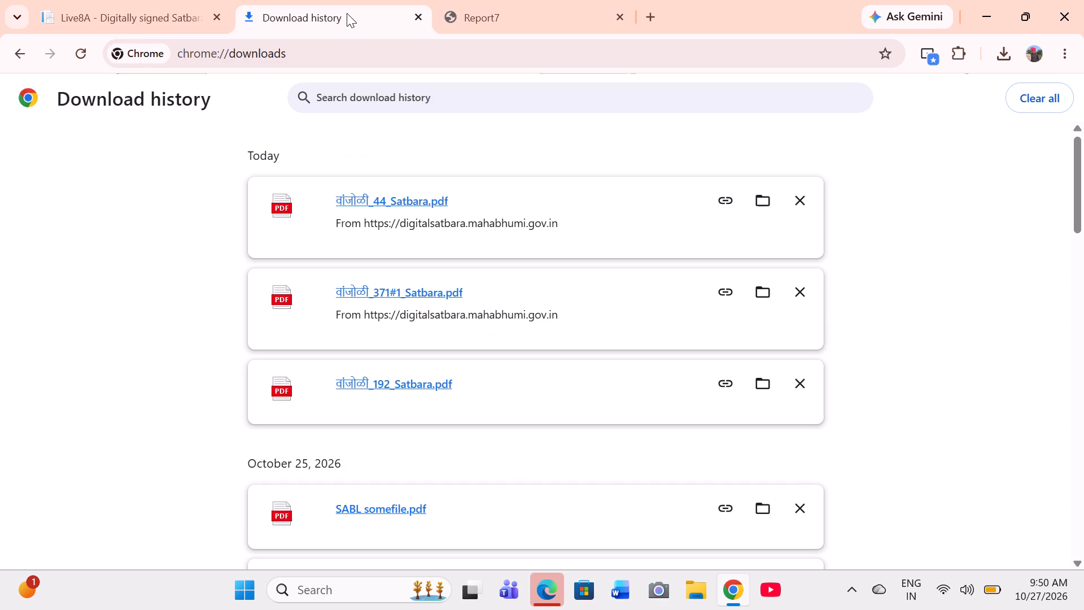
pyautogui.click(365, 384)
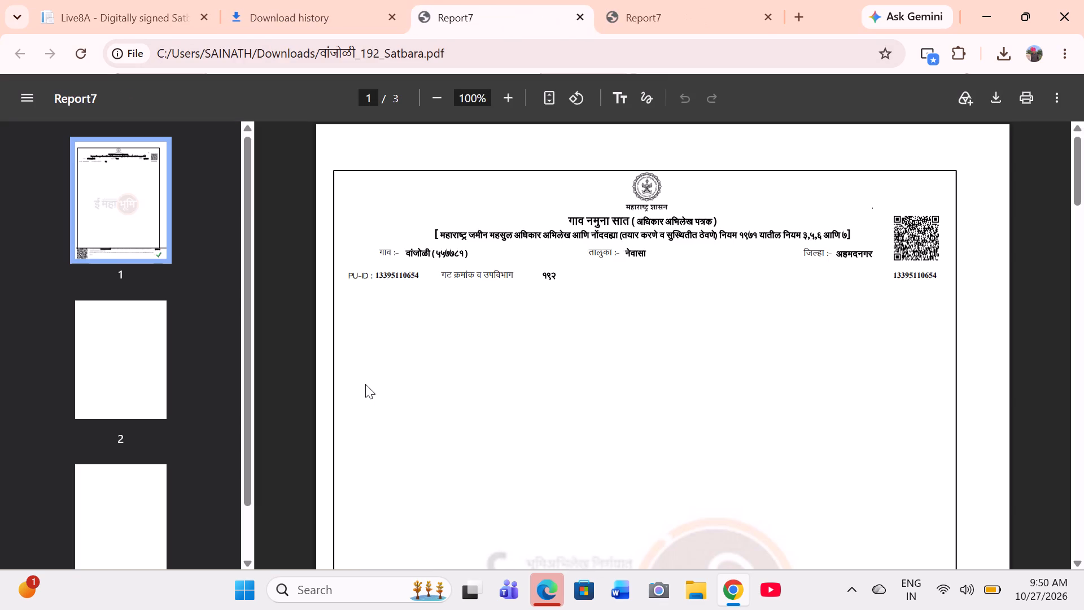
# Look through the pages of the वांजोळी 192 satbara PDF to check its contents before printing.
pyautogui.scroll(-13, 365, 384)
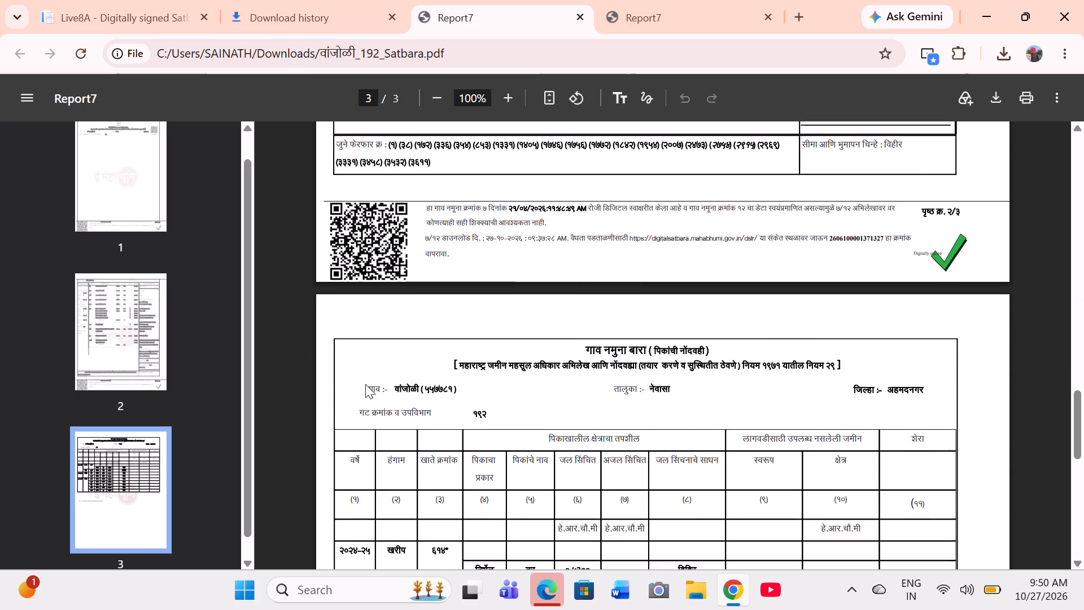
pyautogui.scroll(-7, 365, 384)
pyautogui.scroll(17, 365, 384)
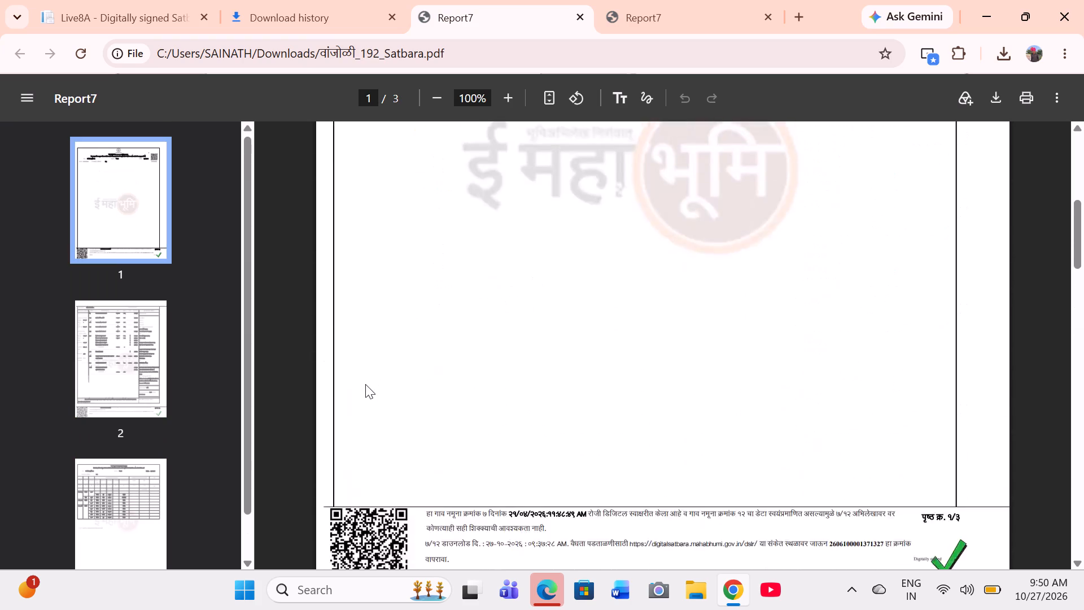
pyautogui.scroll(6, 365, 384)
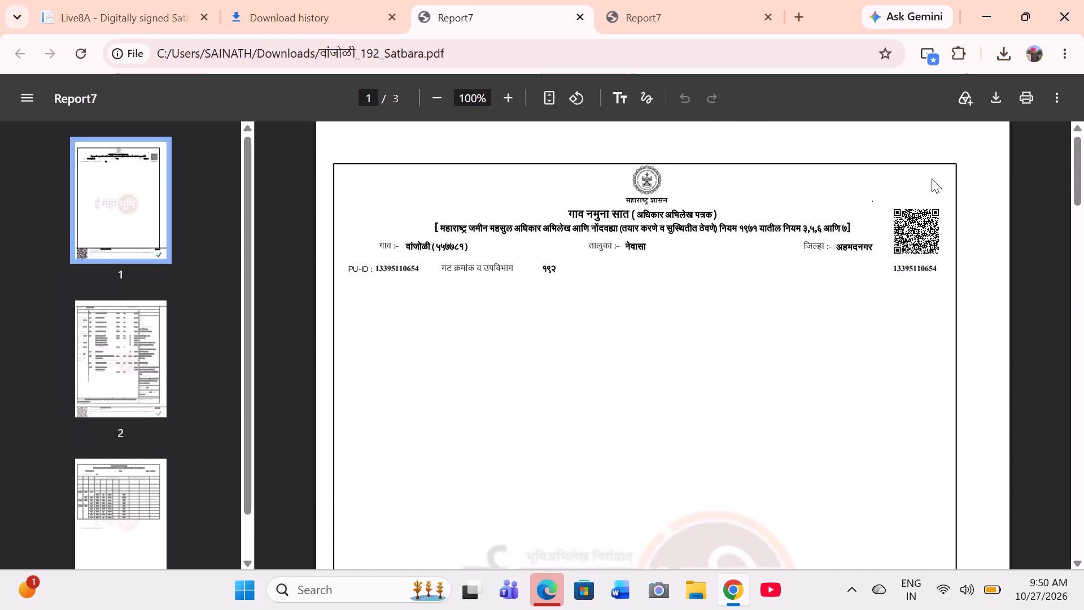
pyautogui.scroll(-4, 875, 234)
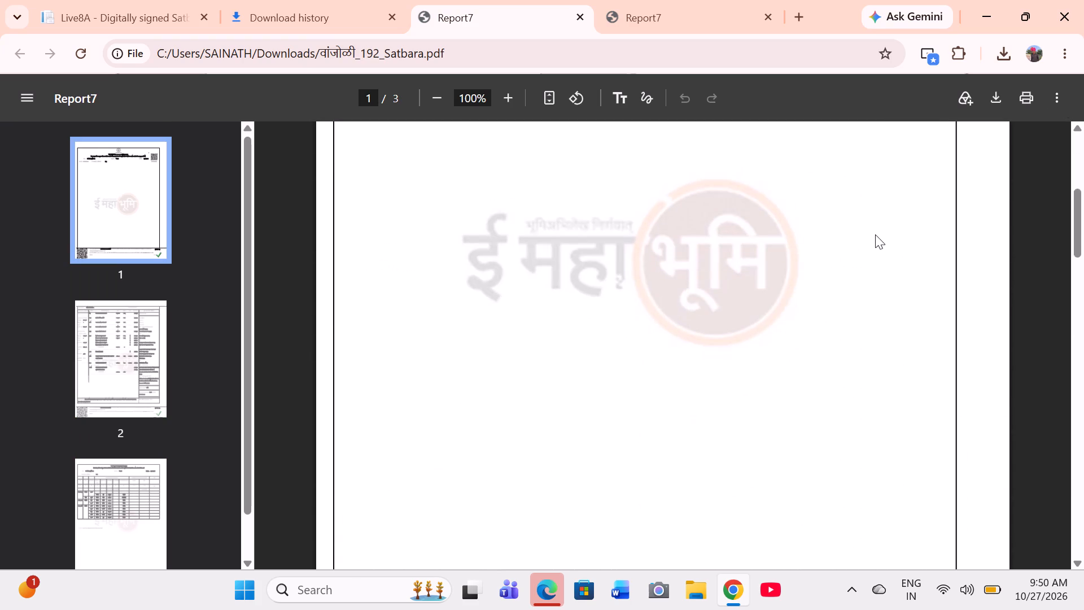
pyautogui.scroll(3, 875, 234)
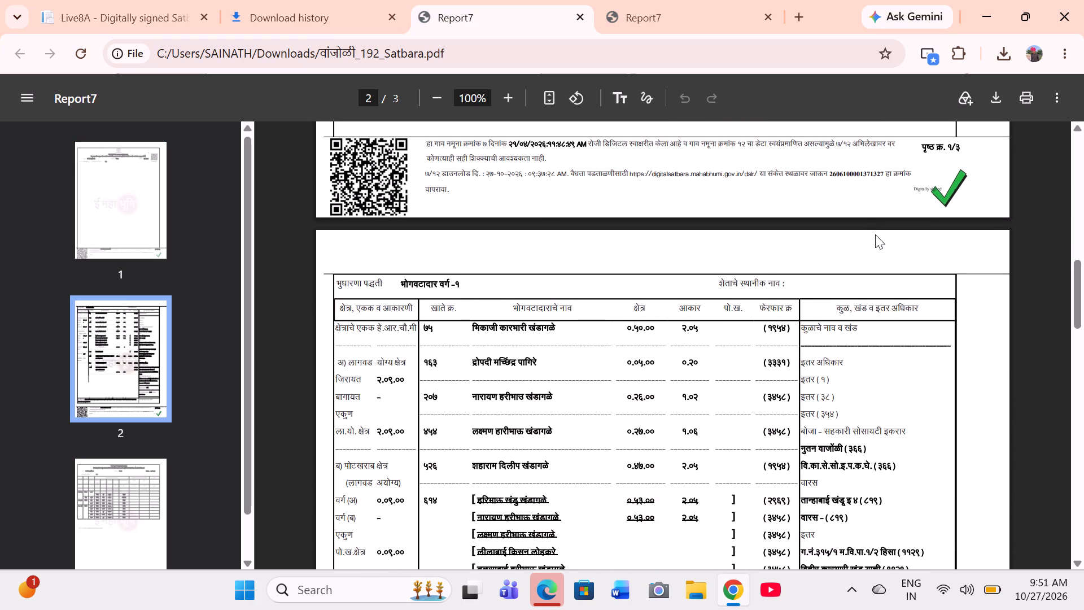
pyautogui.scroll(2, 875, 234)
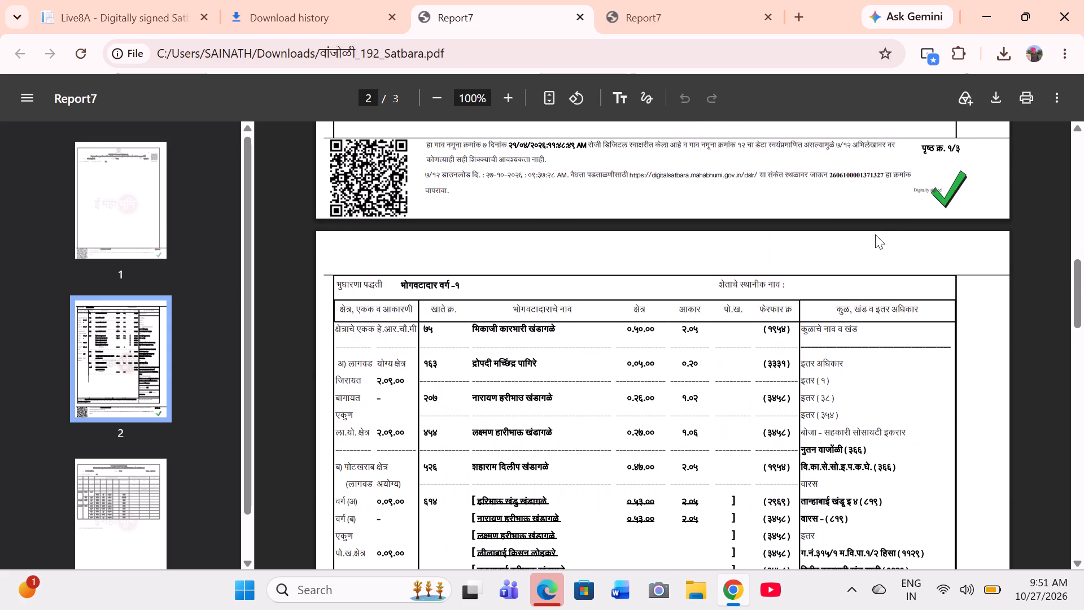
pyautogui.scroll(2, 875, 234)
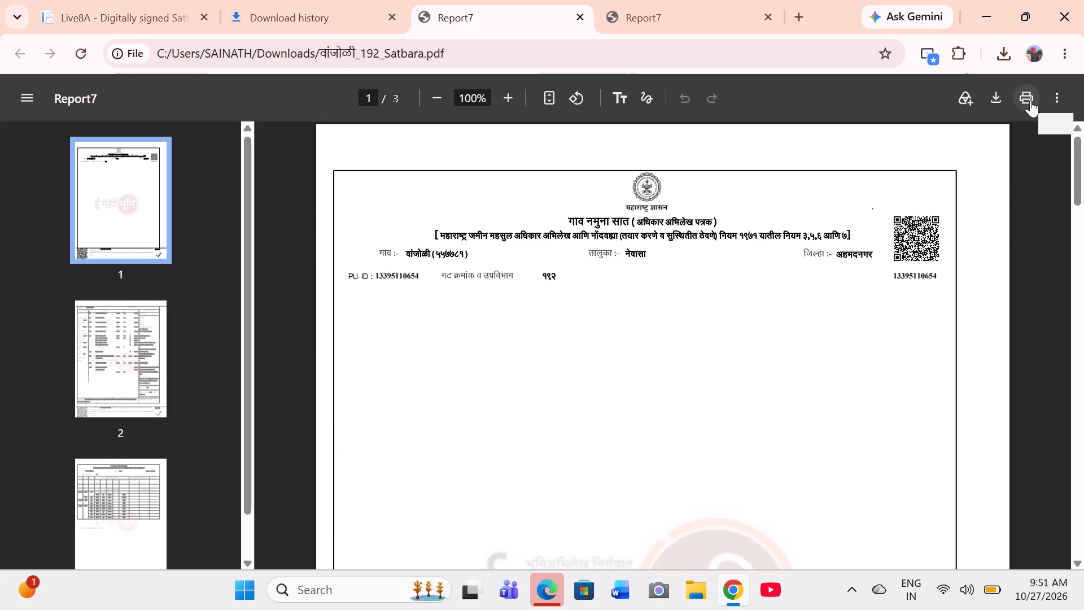
# Close the वांजोळी 44 satbara PDF and return to the वांजोळी 192 extract.
pyautogui.click(727, 12)
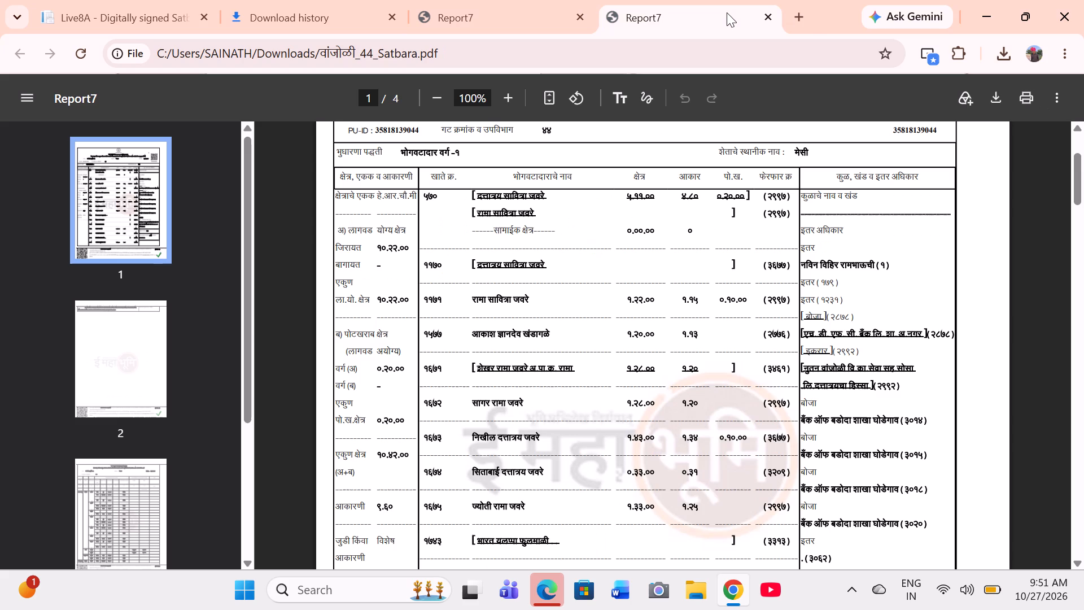
pyautogui.click(763, 18)
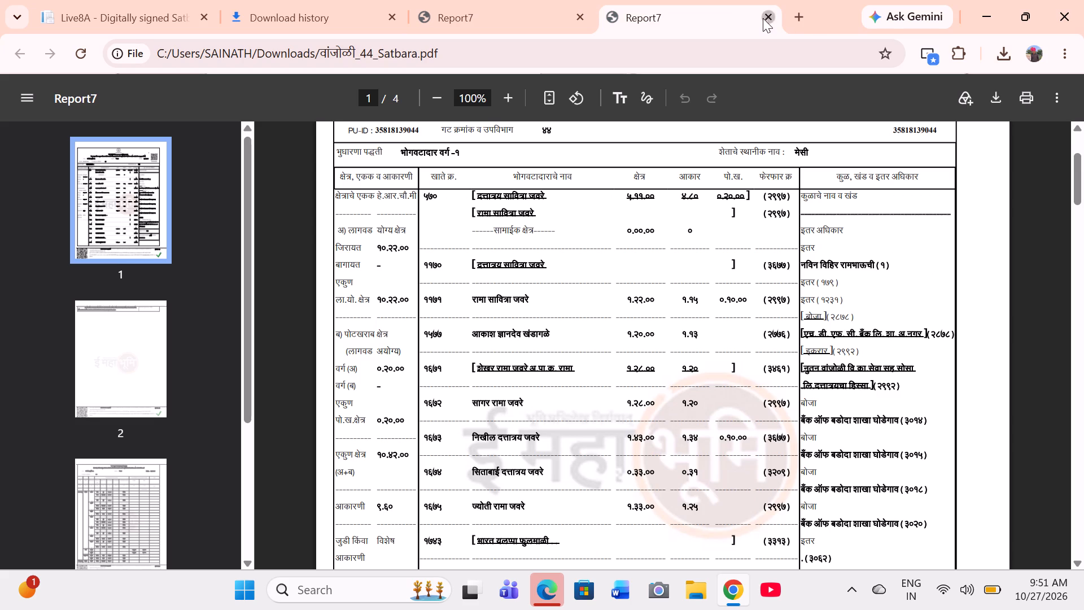
pyautogui.scroll(8, 607, 344)
pyautogui.scroll(-9, 607, 344)
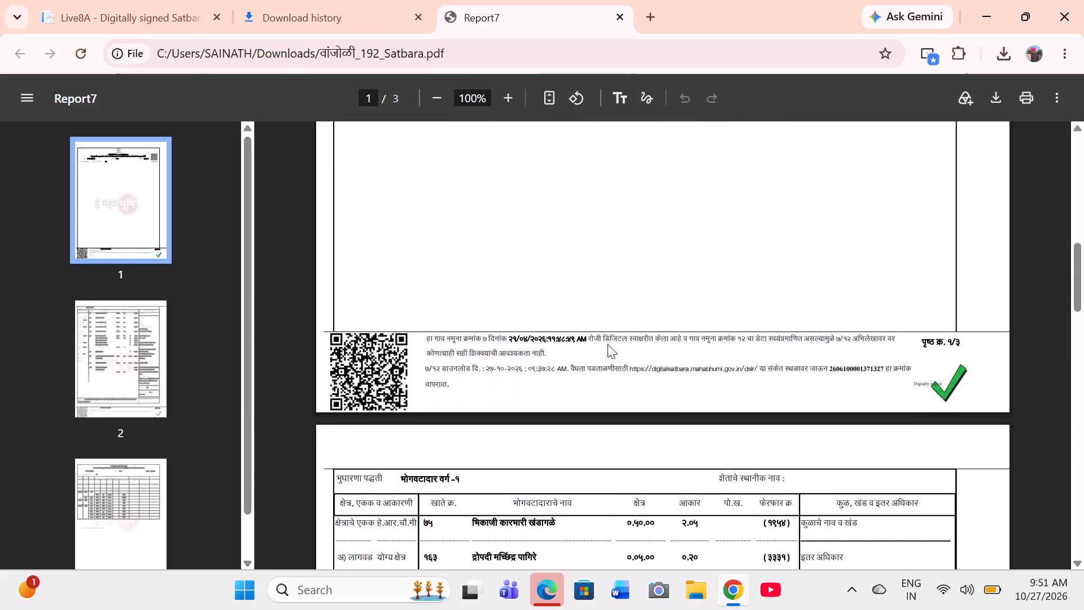
pyautogui.scroll(-3, 607, 344)
pyautogui.scroll(10, 607, 344)
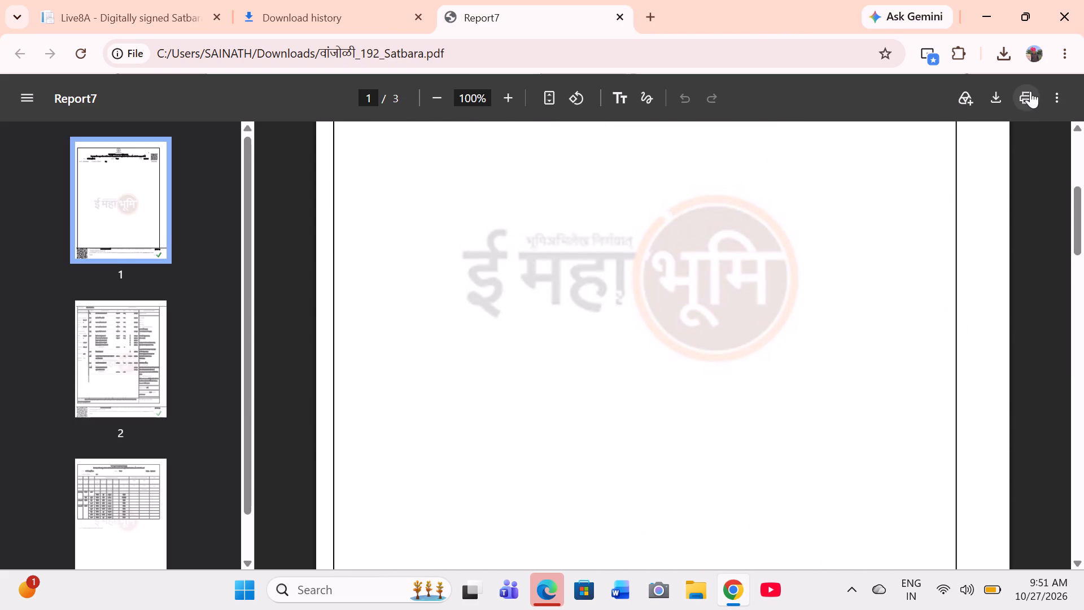
pyautogui.click(1026, 100)
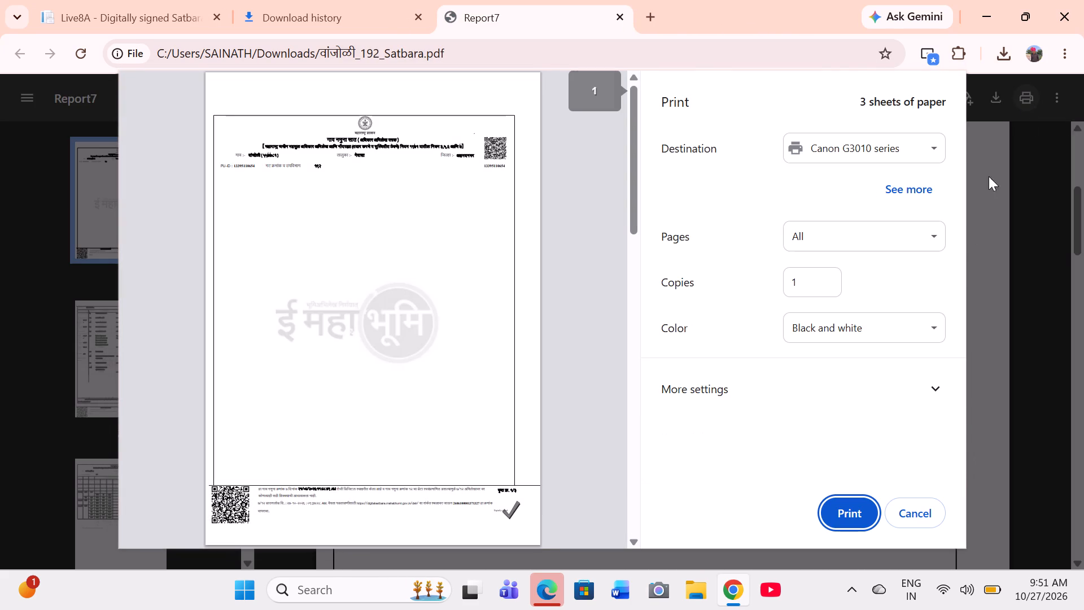
pyautogui.click(890, 399)
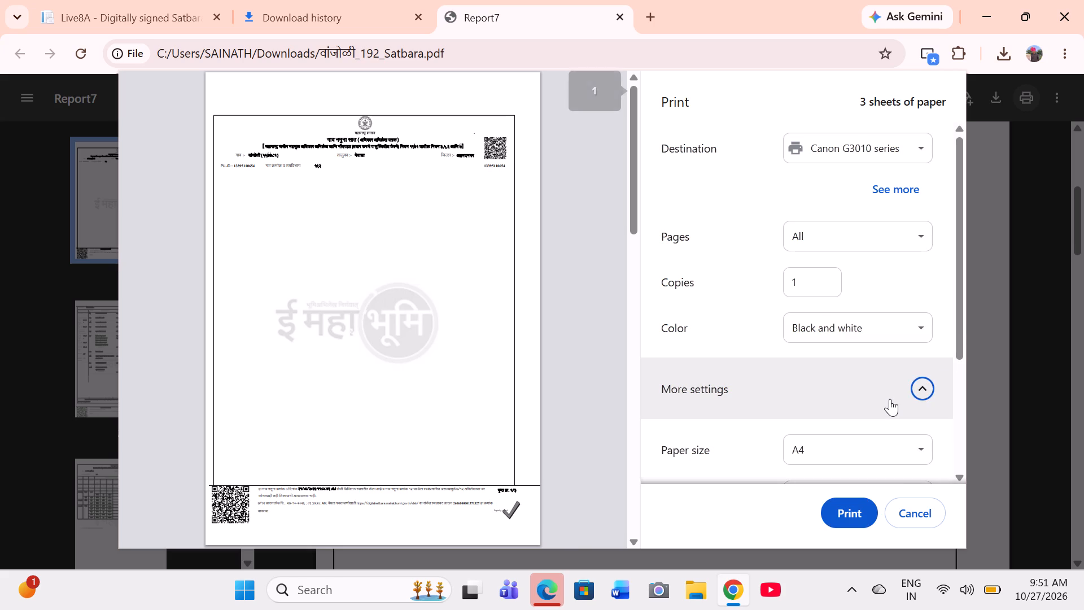
pyautogui.click(853, 510)
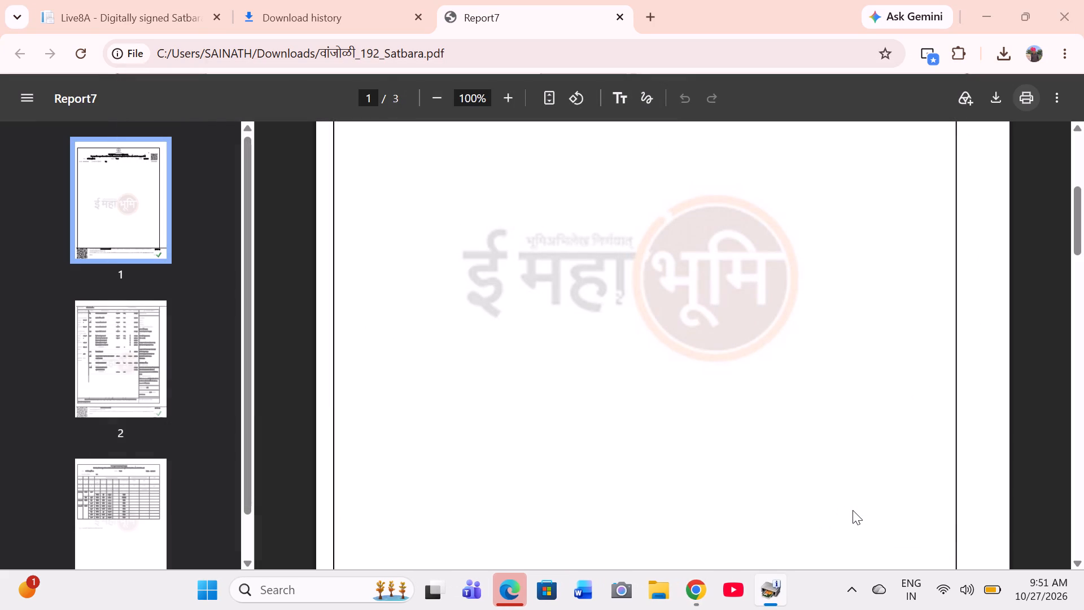
pyautogui.scroll(5, 496, 202)
pyautogui.click(348, 9)
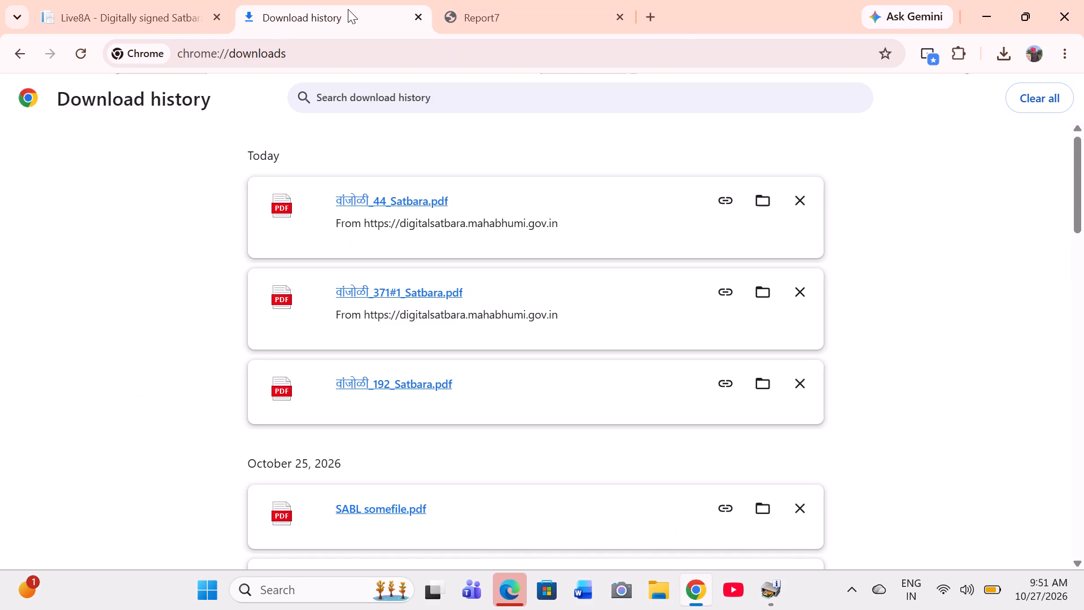
pyautogui.click(389, 293)
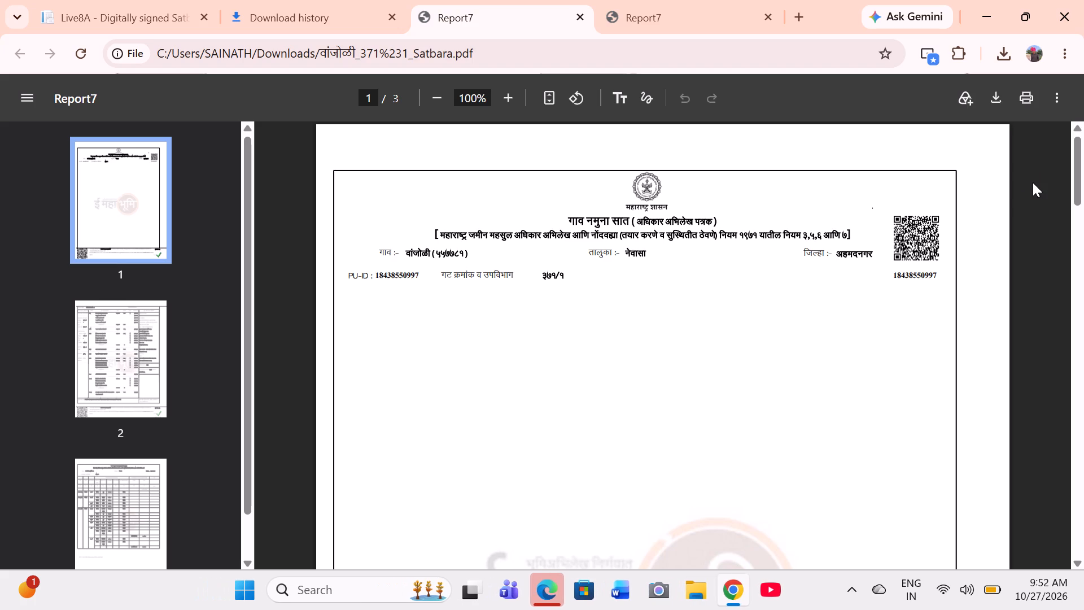
pyautogui.click(1029, 98)
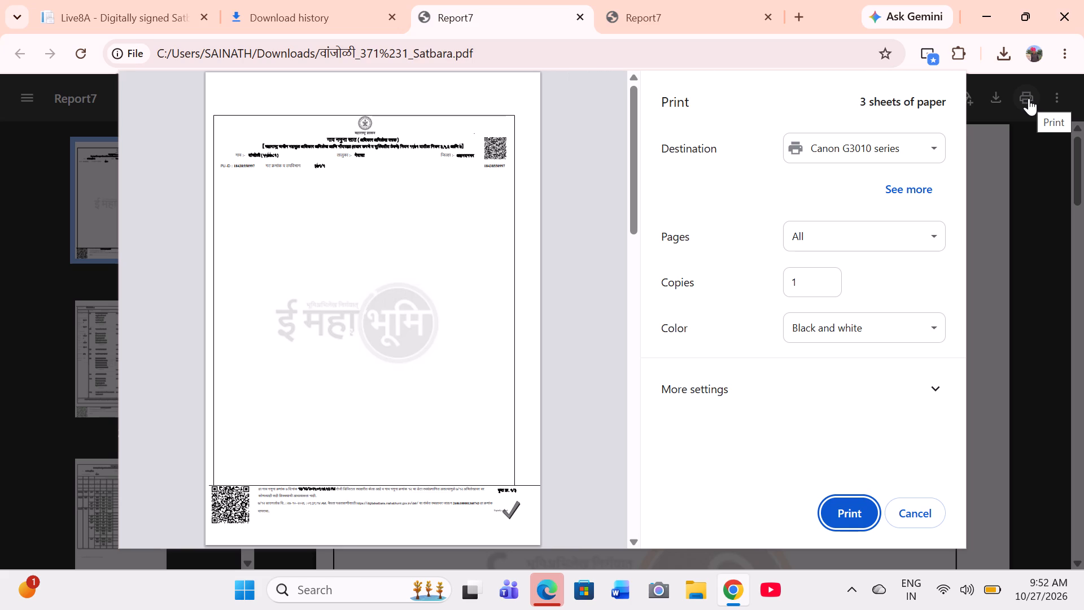
pyautogui.press('Return')
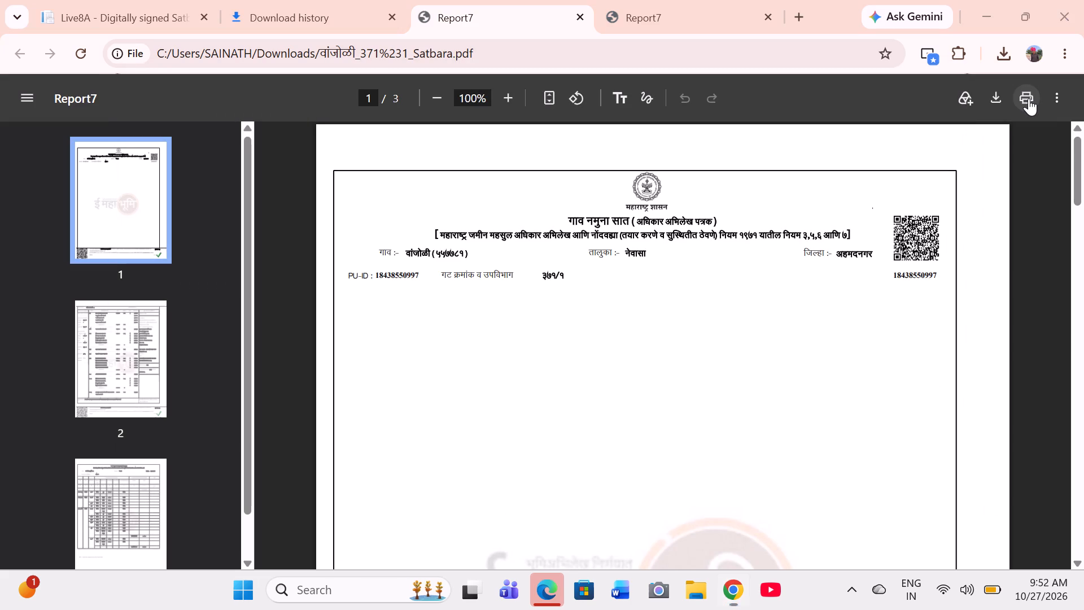
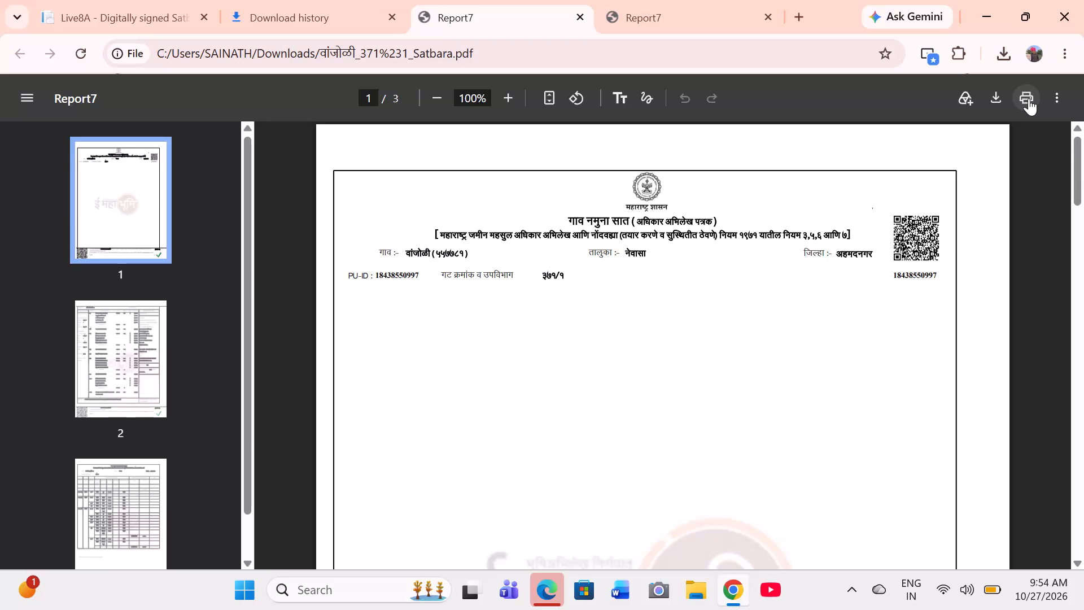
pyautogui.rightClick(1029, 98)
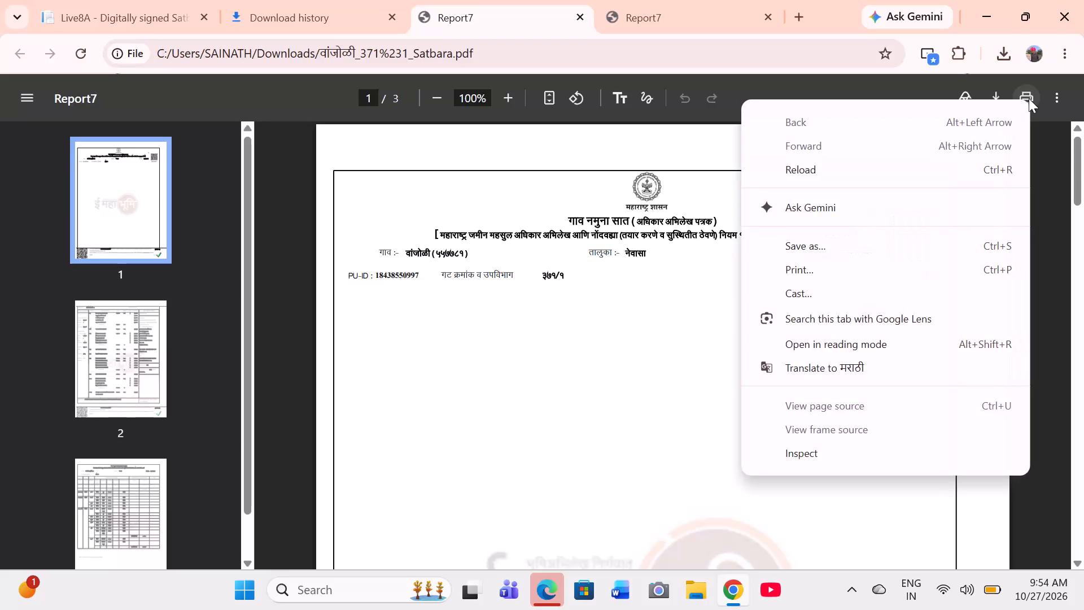
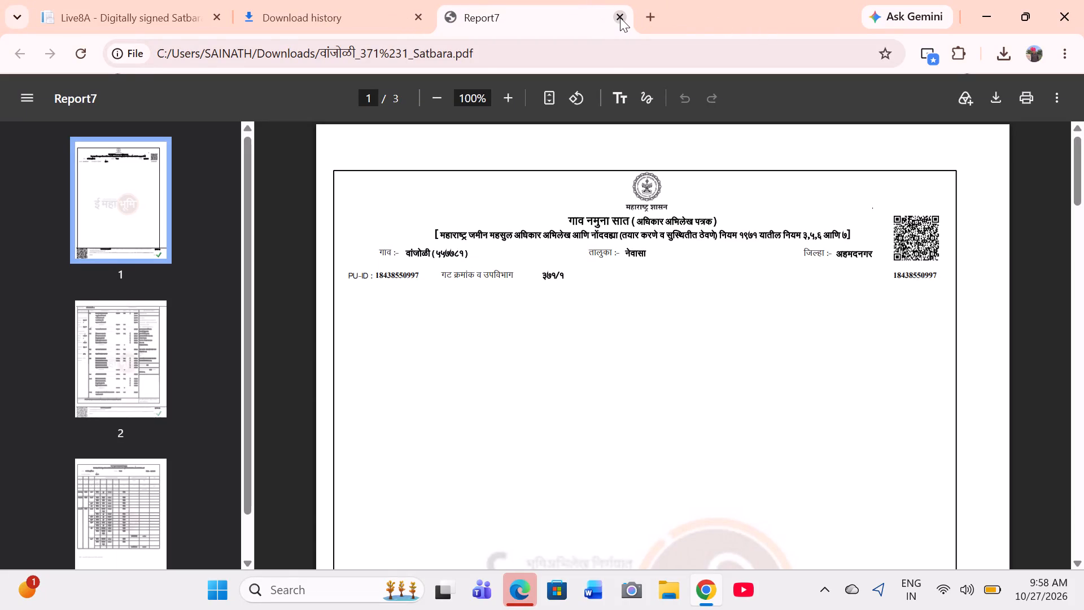
# Close the Report7 PDF and download history tabs, along with the remaining Chrome and Edge windows.
pyautogui.click(620, 18)
pyautogui.click(417, 20)
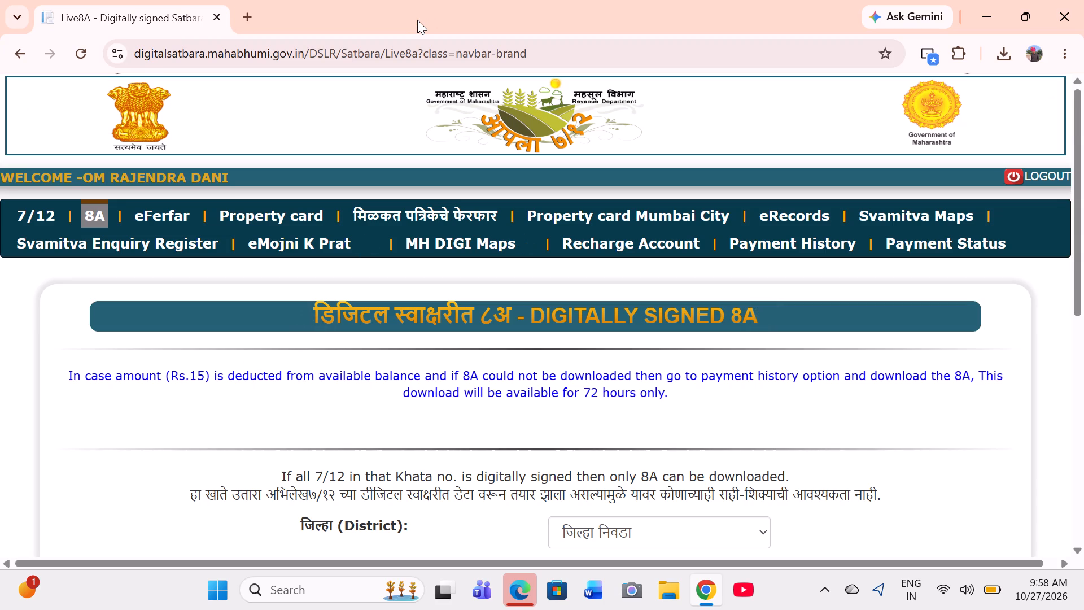
pyautogui.click(1071, 14)
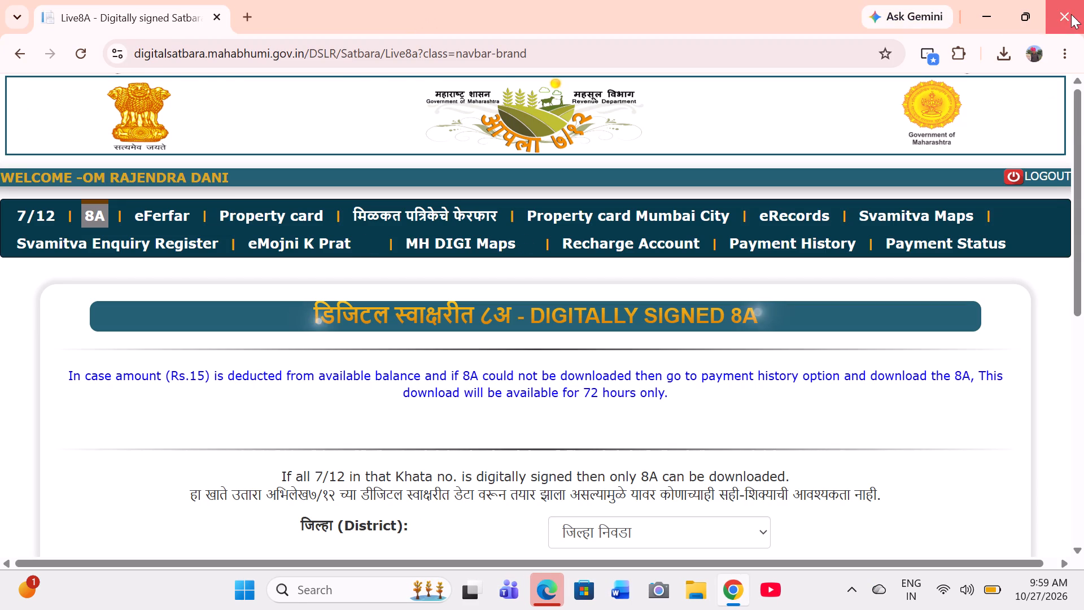
pyautogui.click(1083, 1)
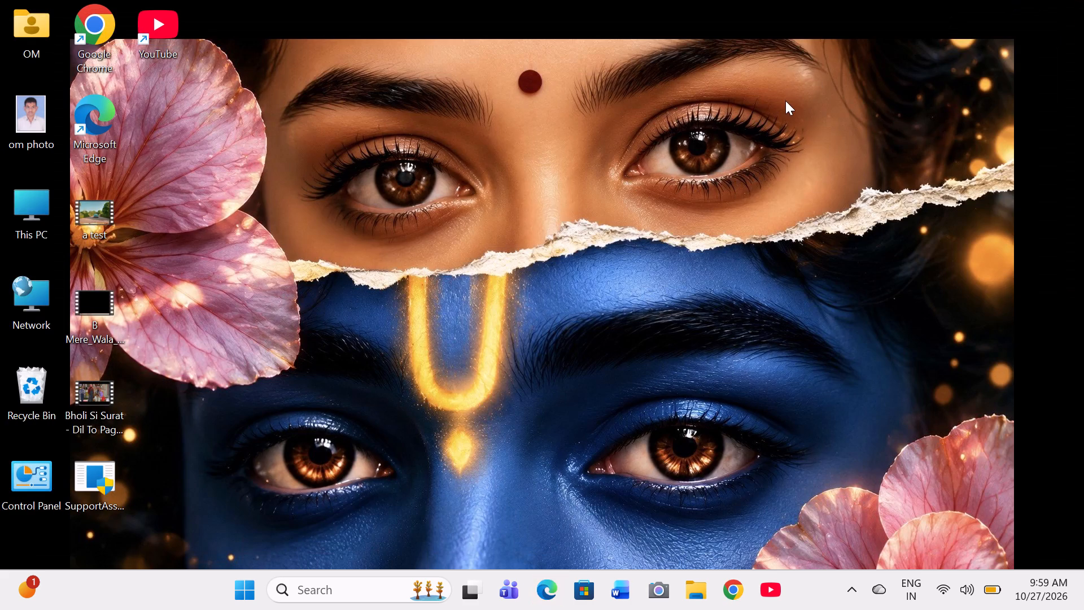
# Refresh the Windows desktop.
pyautogui.click(785, 101)
pyautogui.rightClick(785, 101)
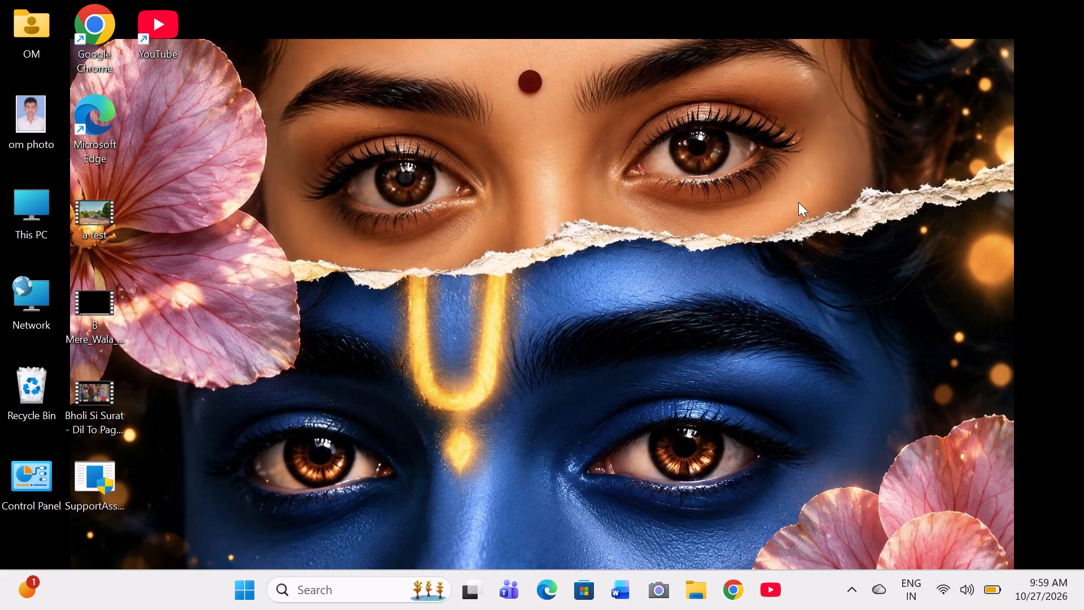
pyautogui.rightClick(798, 202)
pyautogui.click(824, 178)
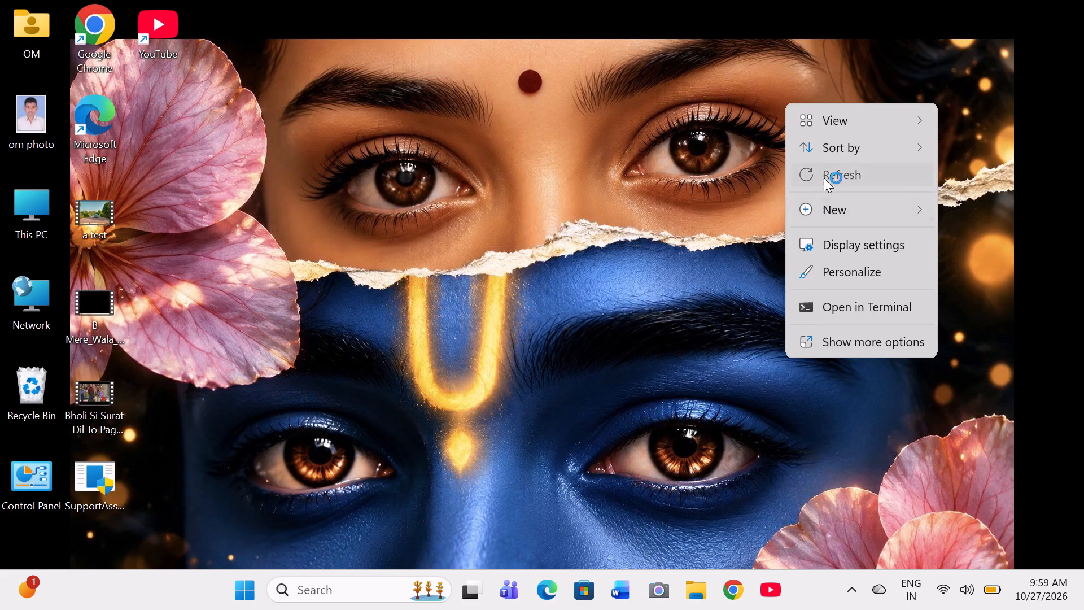
pyautogui.doubleClick(698, 216)
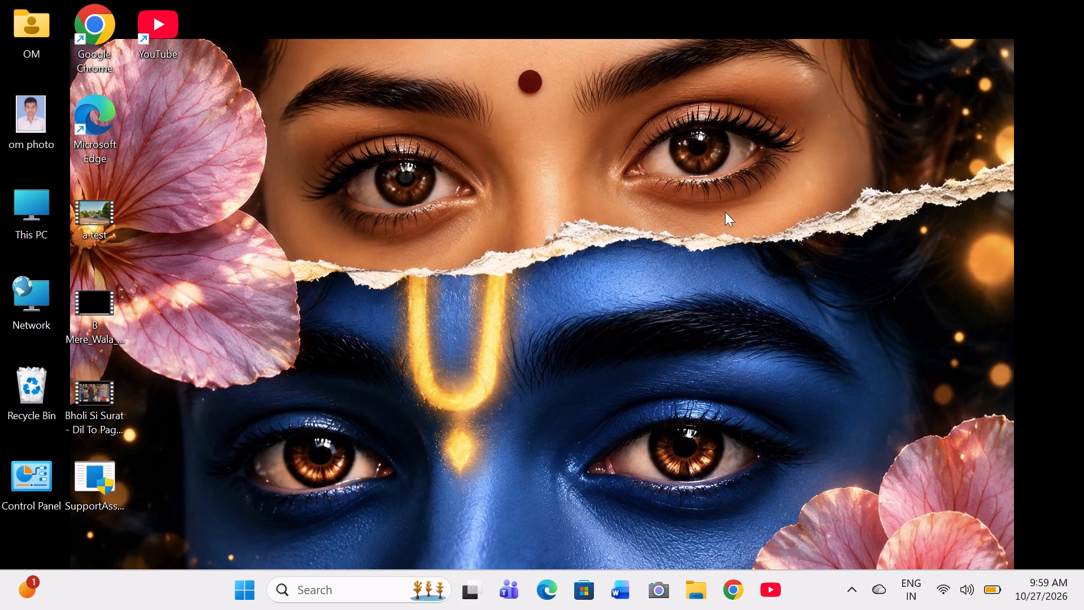
# Shut down the computer from the desktop, keeping the Shut down option.
pyautogui.hotkey('alt', 'F4')
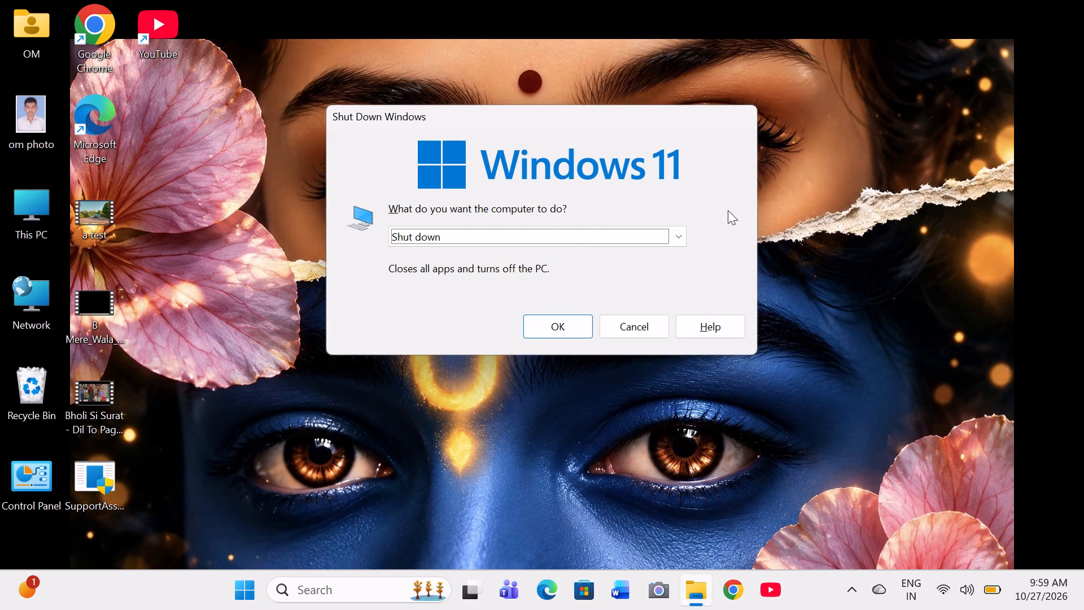
pyautogui.press('Return')
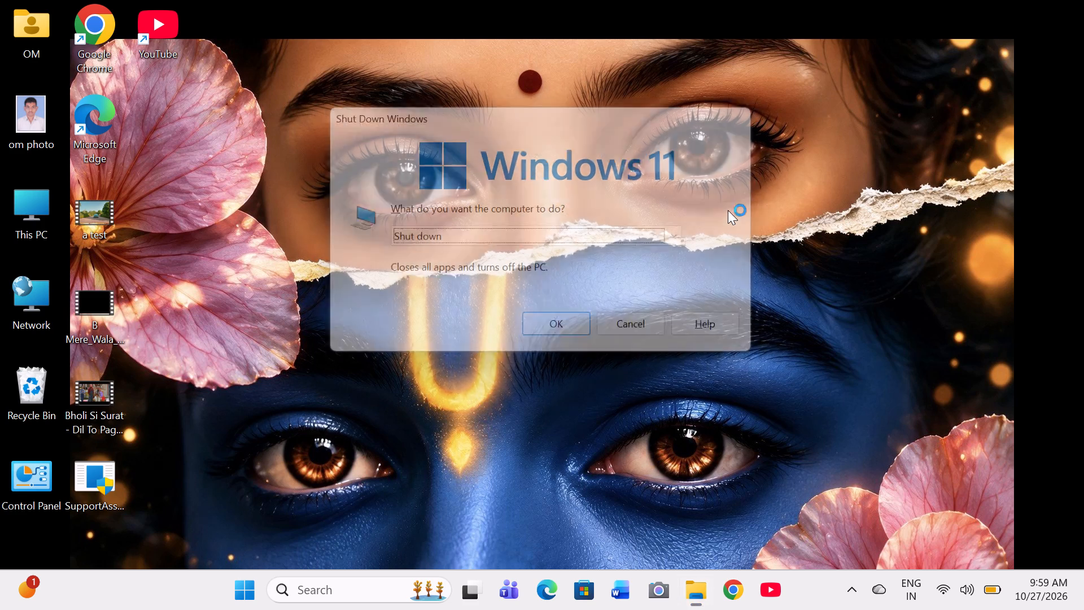